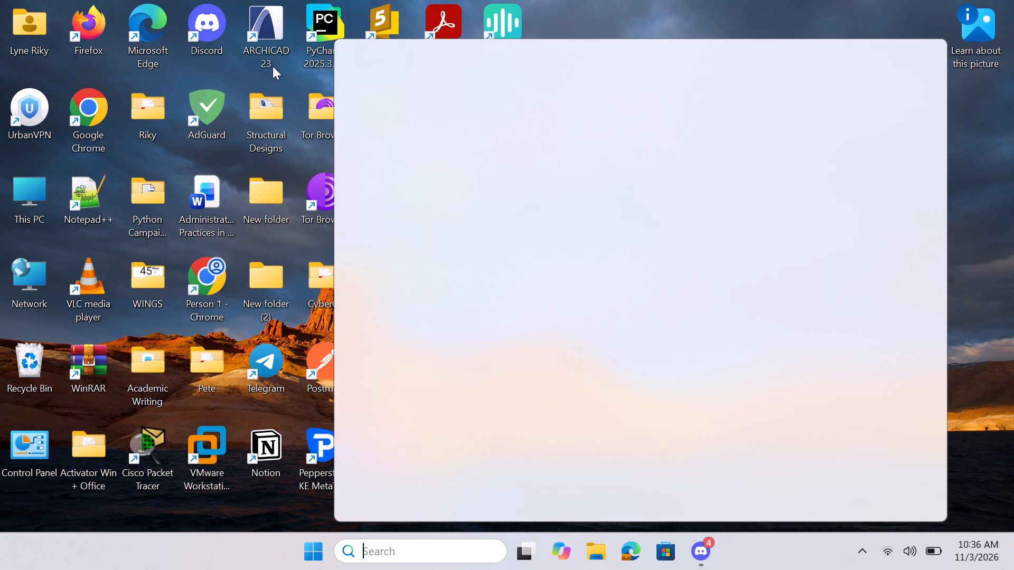
Dismiss the open search window and launch the Excel application.
{"action": "left_click", "coordinate": [590, 16]}
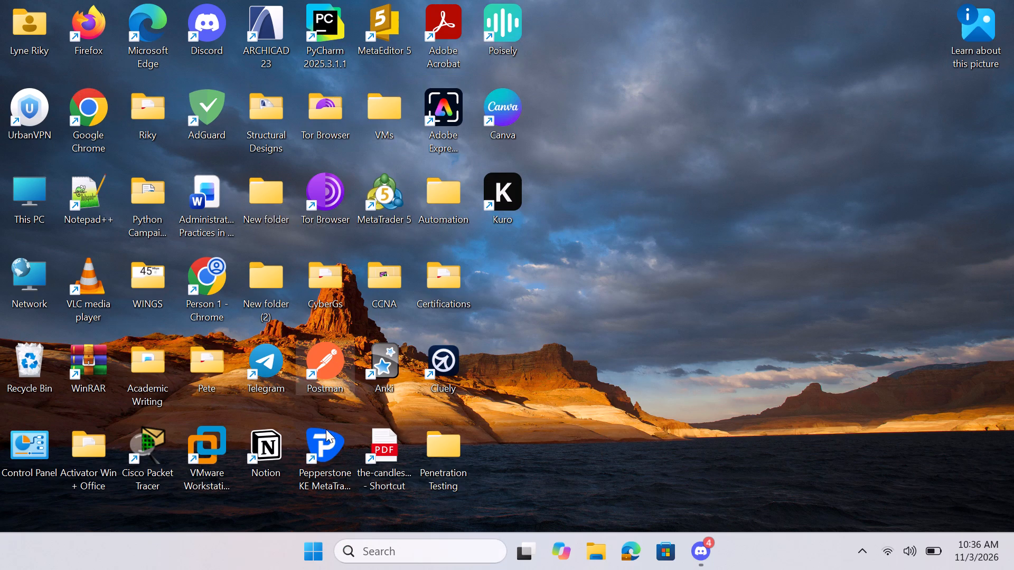
{"action": "left_click", "coordinate": [316, 546]}
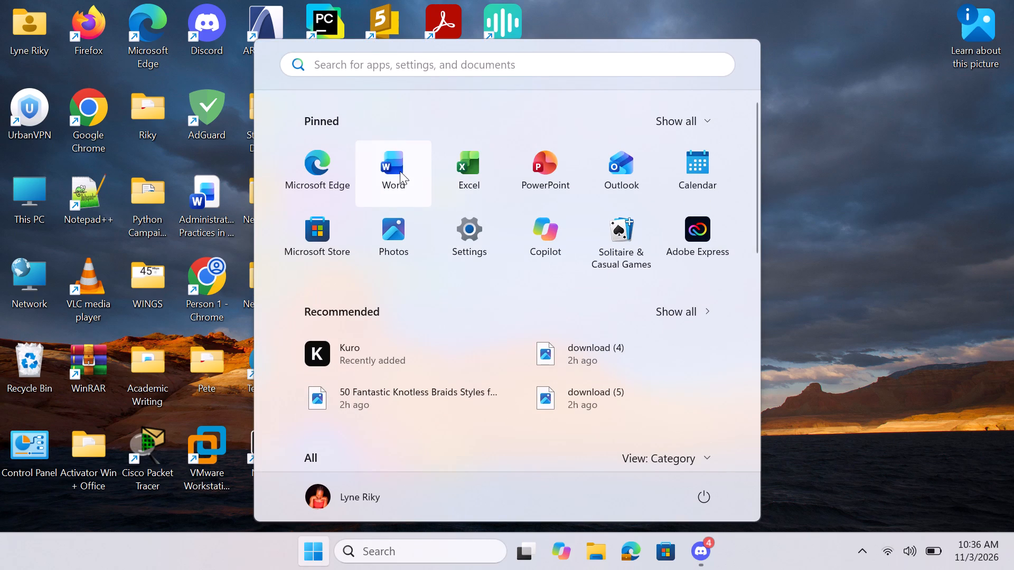
{"action": "left_click", "coordinate": [466, 167]}
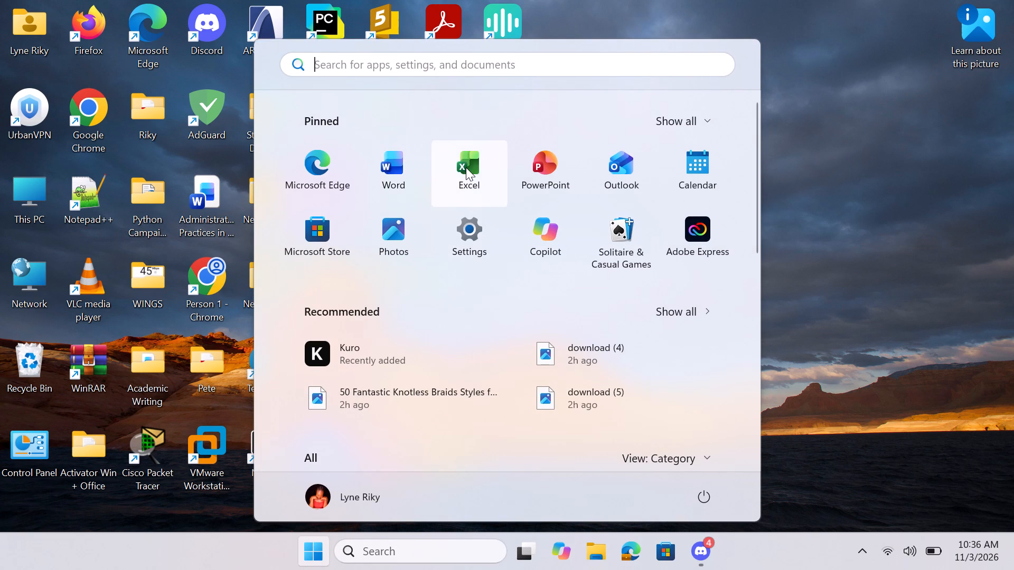
{"action": "left_click", "coordinate": [466, 167]}
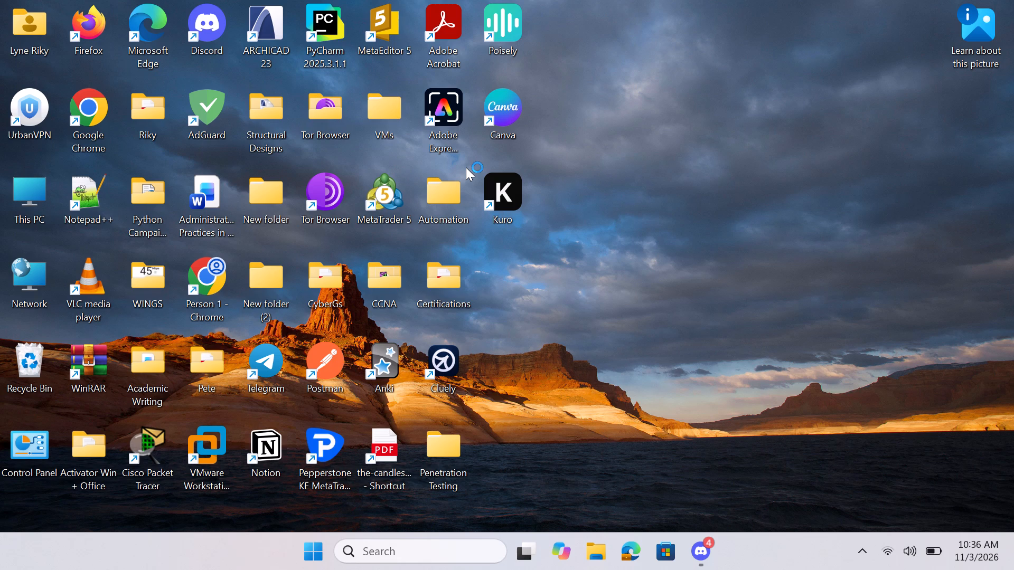
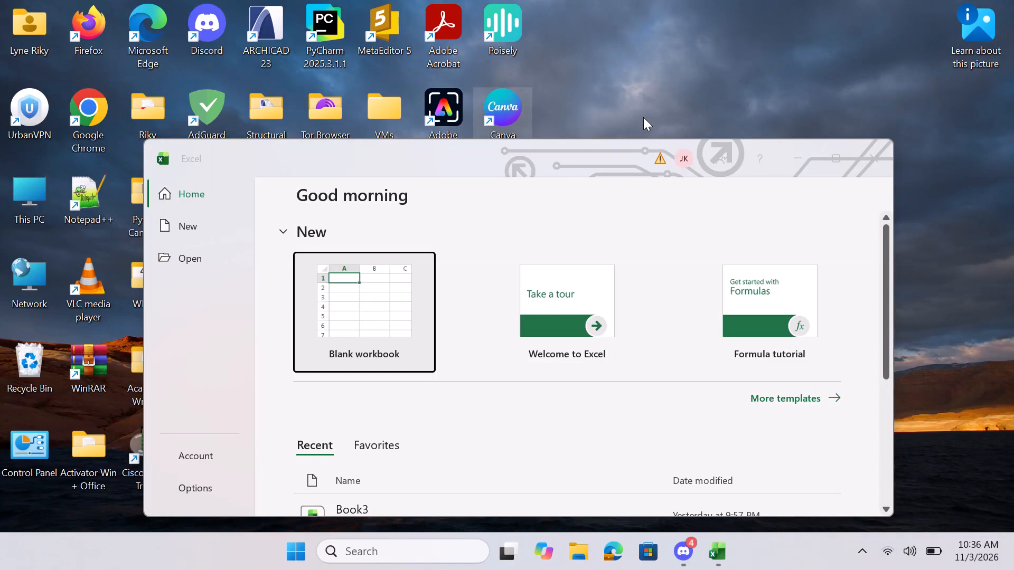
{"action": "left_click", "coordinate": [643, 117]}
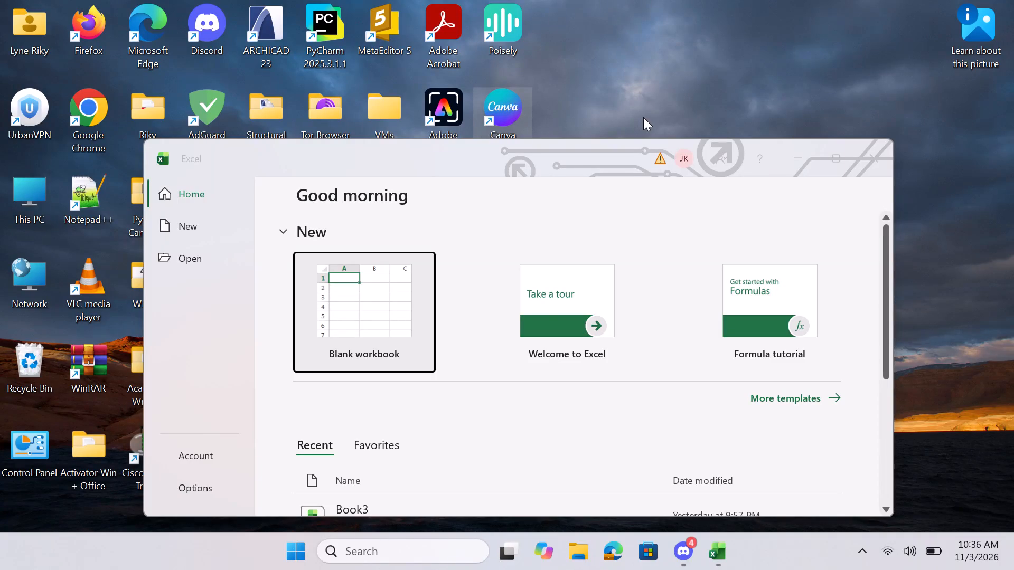
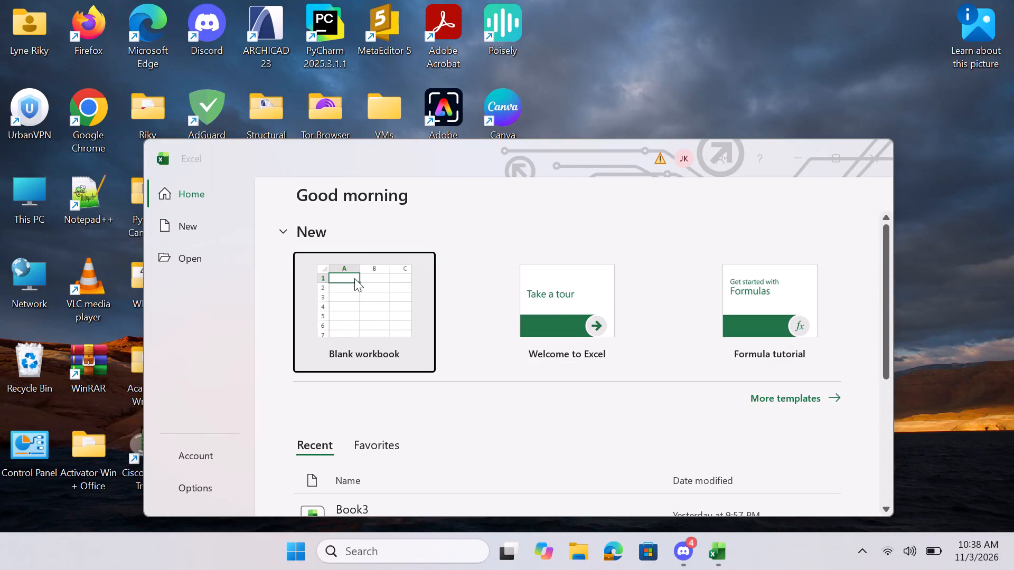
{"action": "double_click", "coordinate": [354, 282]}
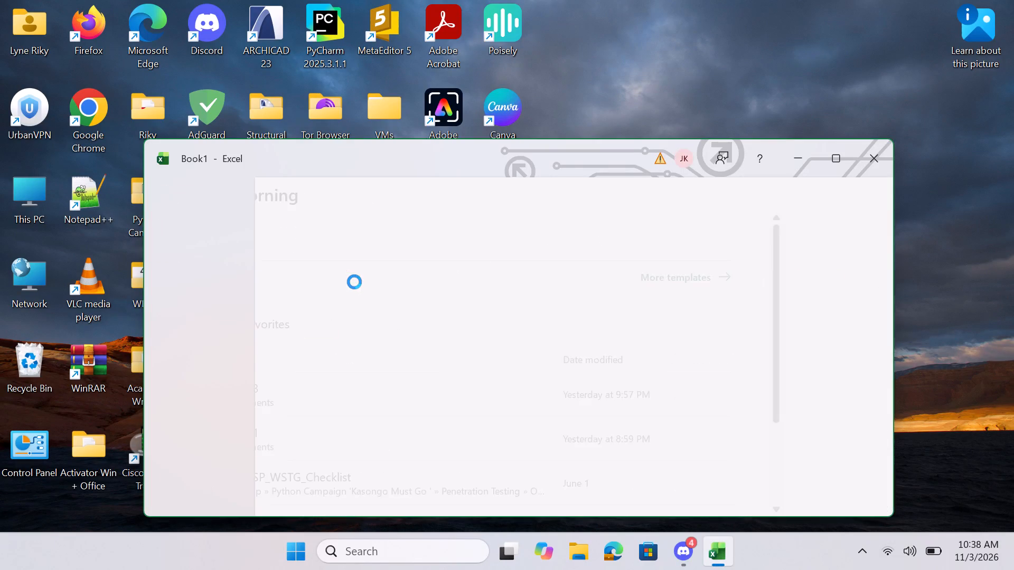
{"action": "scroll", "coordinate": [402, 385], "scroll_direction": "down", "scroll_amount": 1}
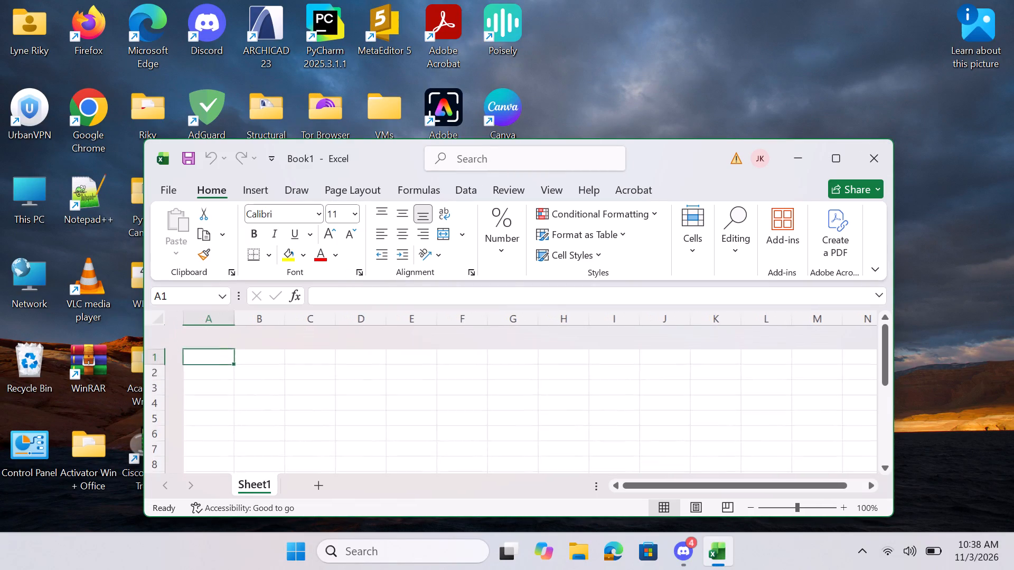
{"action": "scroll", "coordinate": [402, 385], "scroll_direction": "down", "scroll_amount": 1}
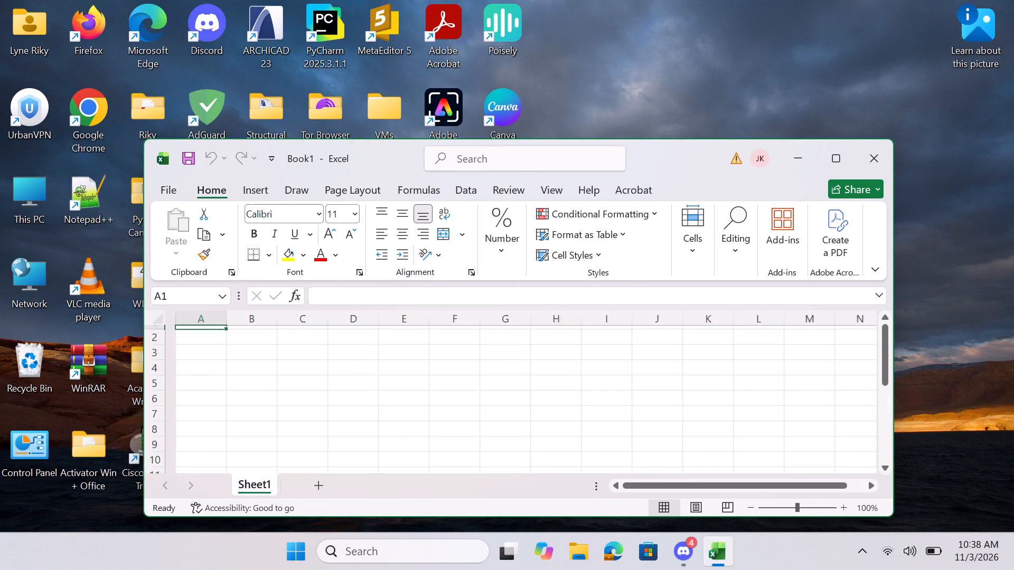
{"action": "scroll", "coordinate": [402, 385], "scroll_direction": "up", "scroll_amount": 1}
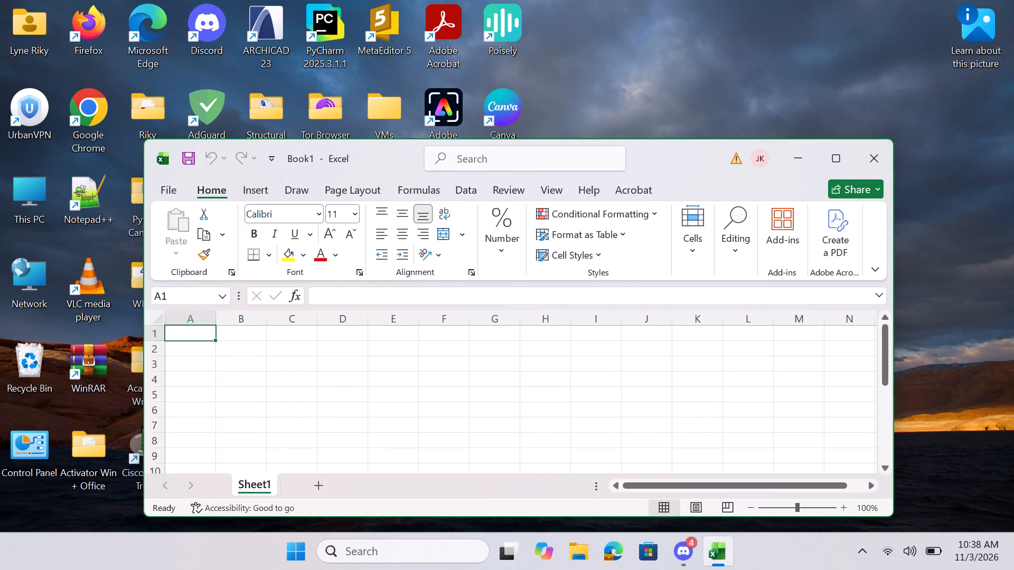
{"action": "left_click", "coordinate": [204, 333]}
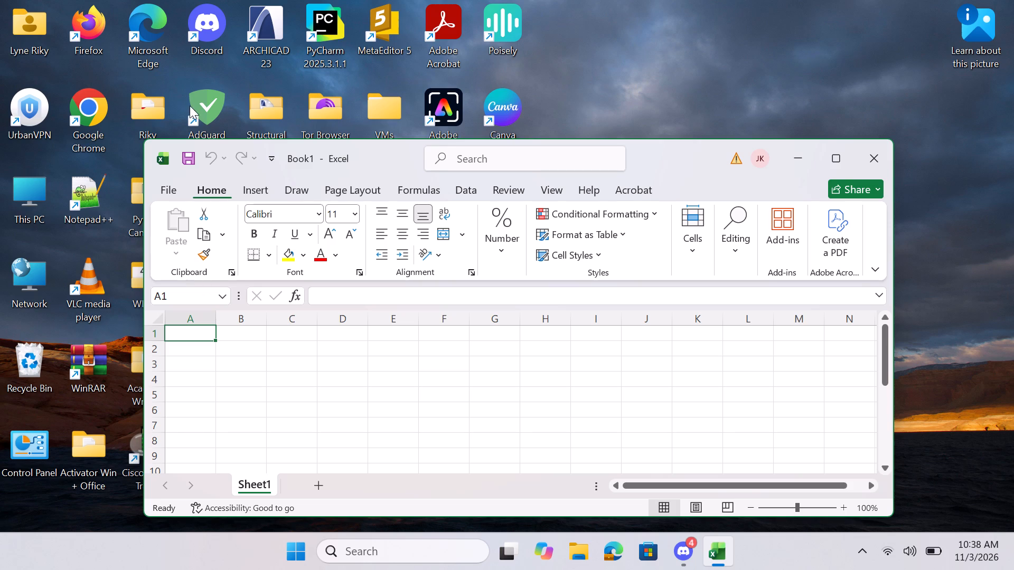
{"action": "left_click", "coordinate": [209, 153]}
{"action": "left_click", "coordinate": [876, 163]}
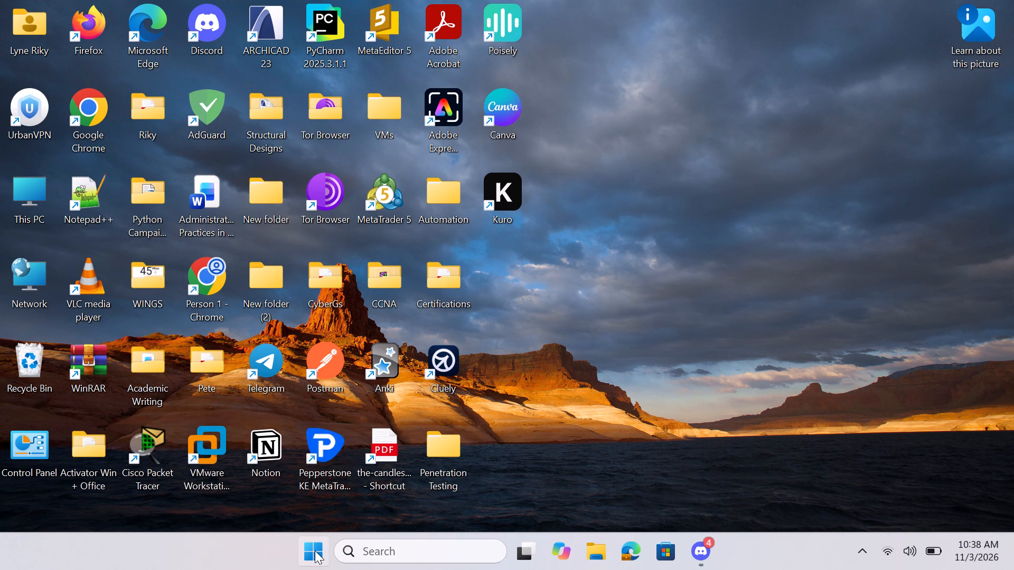
Launch Excel again and open the recent workbook Book3 from Documents.
{"action": "left_click", "coordinate": [315, 550]}
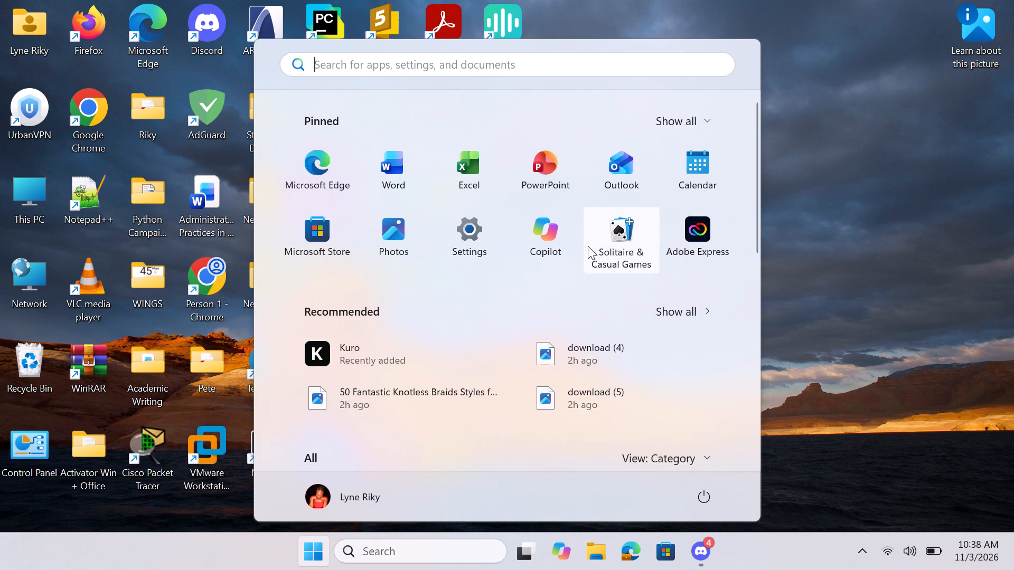
{"action": "left_click", "coordinate": [463, 165]}
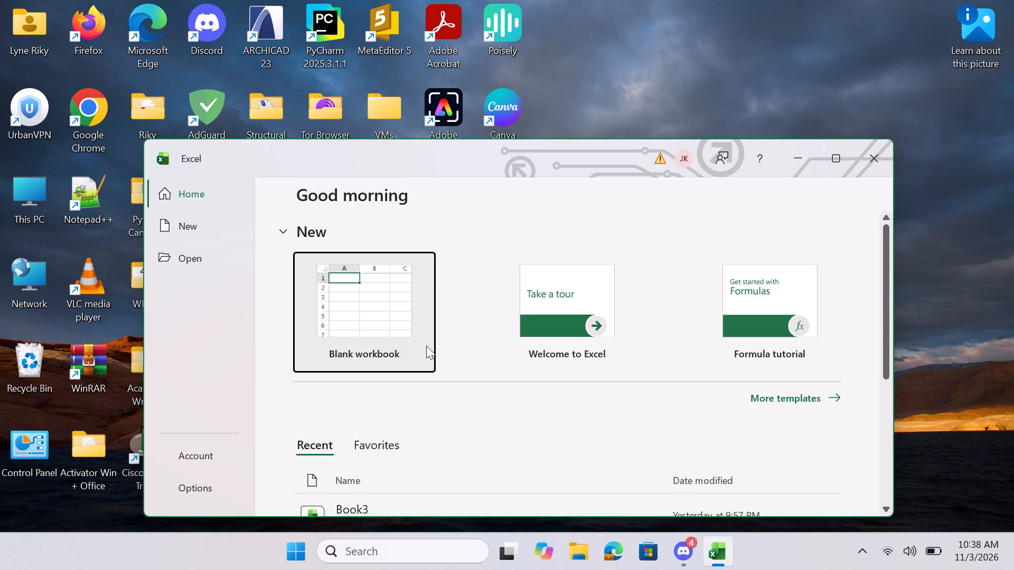
{"action": "scroll", "coordinate": [428, 352], "scroll_direction": "down", "scroll_amount": 1}
{"action": "scroll", "coordinate": [428, 352], "scroll_direction": "up", "scroll_amount": 1}
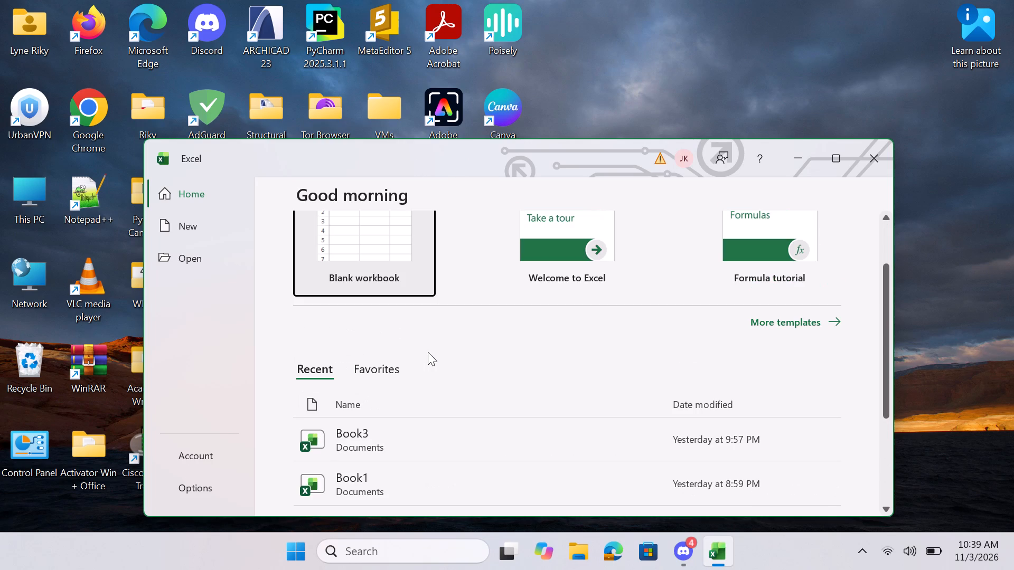
{"action": "scroll", "coordinate": [405, 460], "scroll_direction": "down", "scroll_amount": 2}
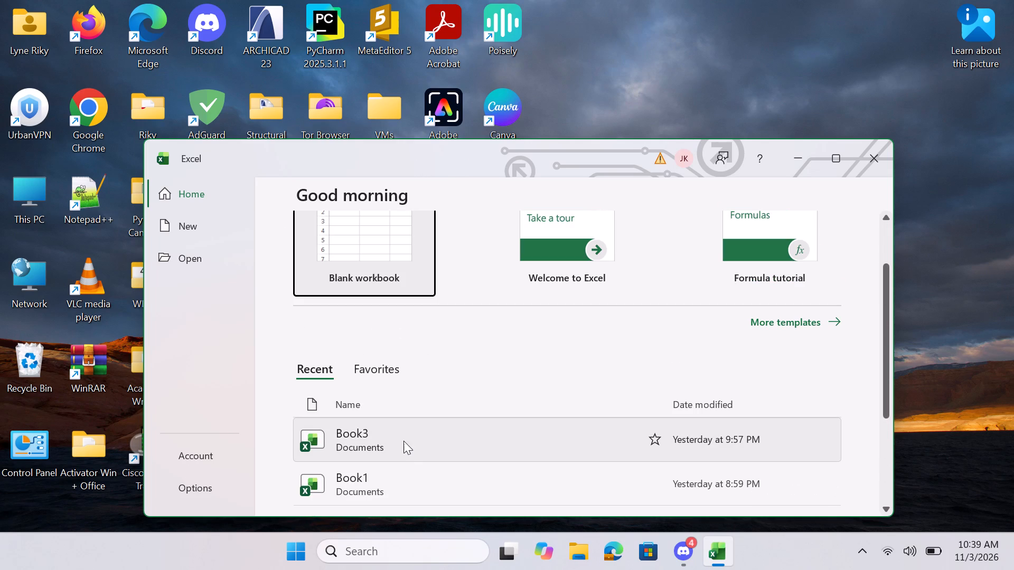
{"action": "double_click", "coordinate": [403, 441]}
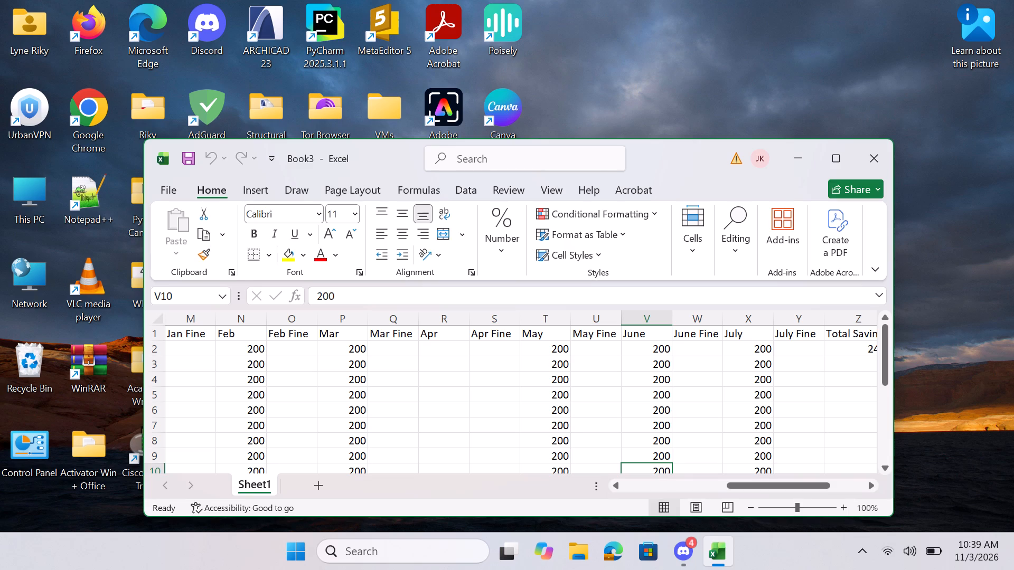
Examine the members' monthly savings and fine columns, from Member Name across to Total Savings, Total Fine and Account Savings.
{"action": "scroll", "coordinate": [460, 402], "scroll_direction": "left", "scroll_amount": 2}
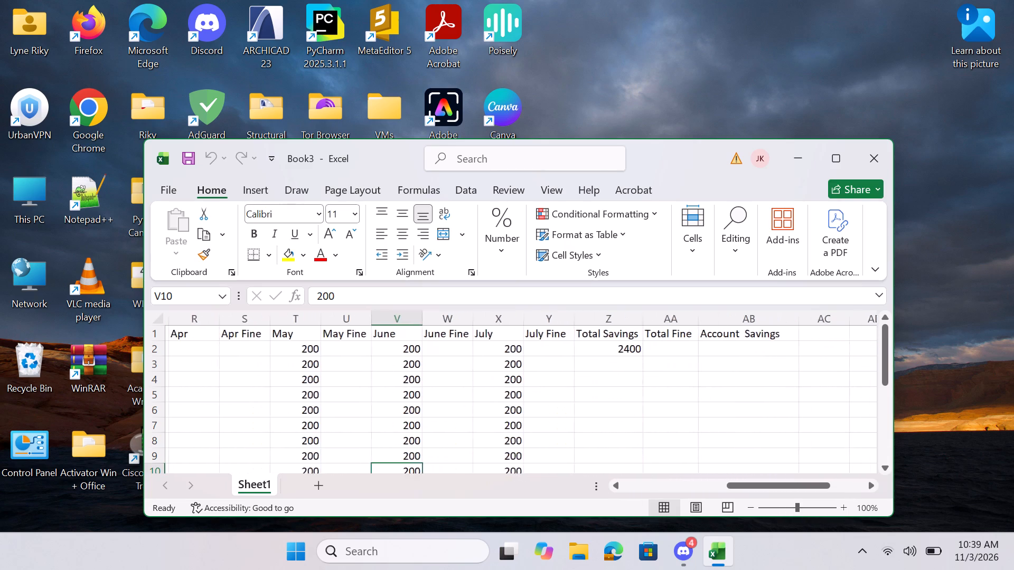
{"action": "scroll", "coordinate": [460, 402], "scroll_direction": "left", "scroll_amount": 4}
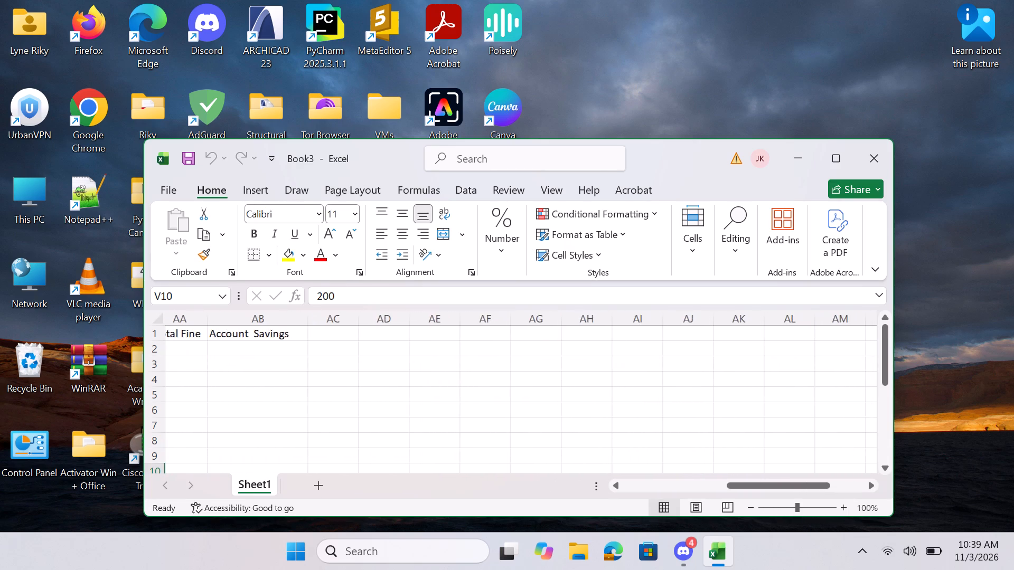
{"action": "scroll", "coordinate": [460, 402], "scroll_direction": "left", "scroll_amount": 1}
{"action": "scroll", "coordinate": [460, 402], "scroll_direction": "right", "scroll_amount": 4}
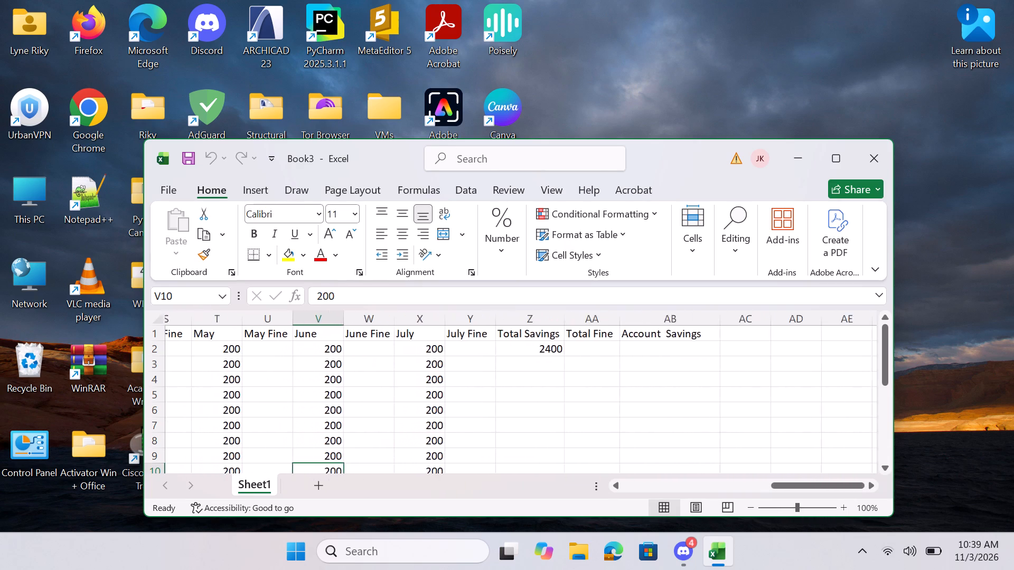
{"action": "scroll", "coordinate": [460, 402], "scroll_direction": "right", "scroll_amount": 4}
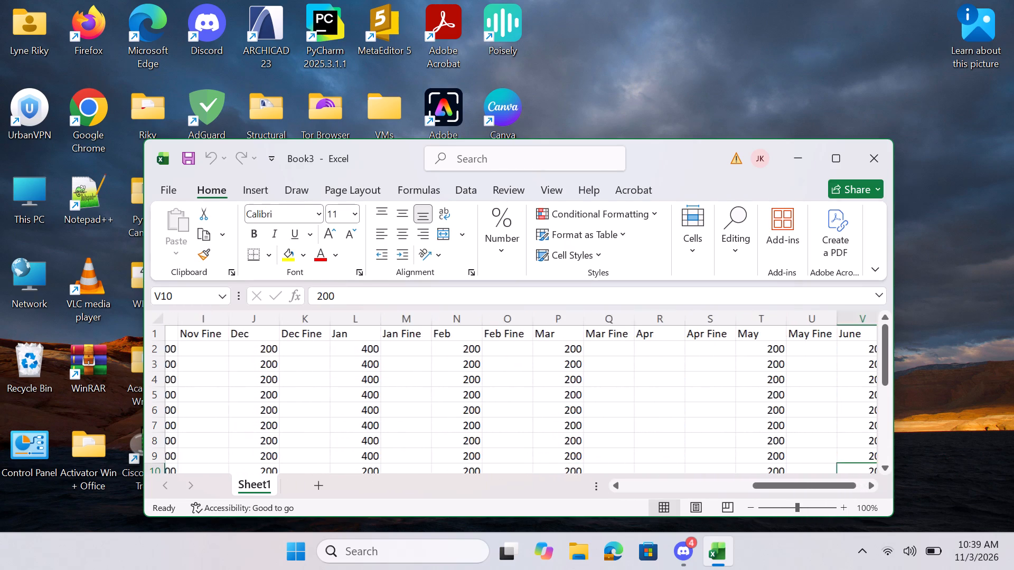
{"action": "scroll", "coordinate": [460, 402], "scroll_direction": "right", "scroll_amount": 4}
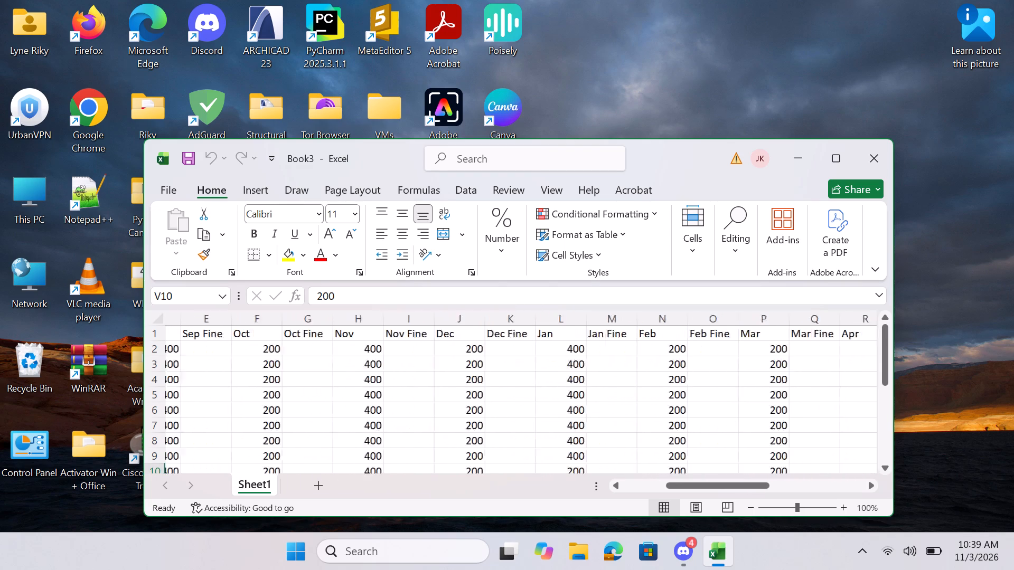
{"action": "scroll", "coordinate": [460, 402], "scroll_direction": "right", "scroll_amount": 5}
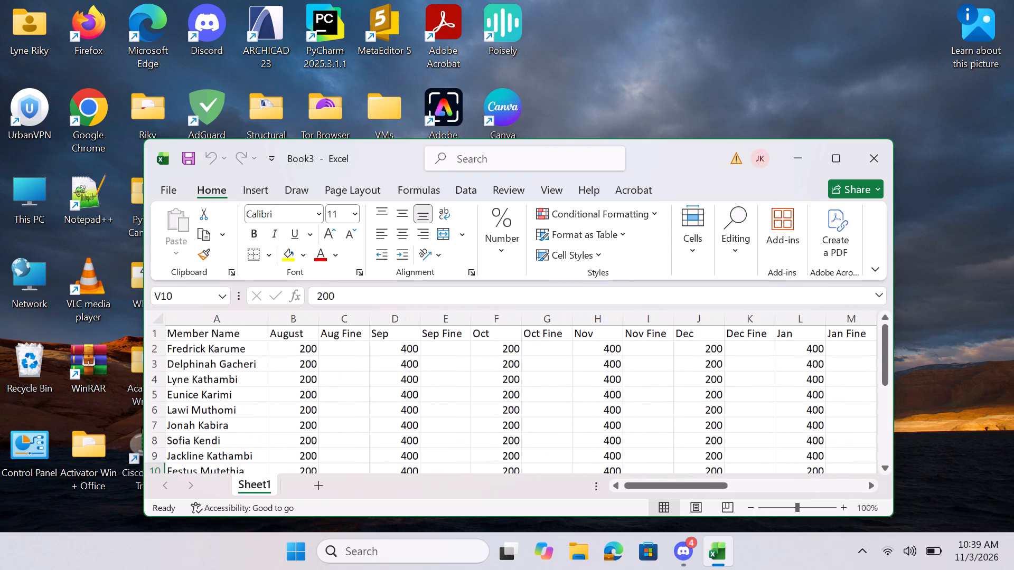
{"action": "scroll", "coordinate": [460, 402], "scroll_direction": "left", "scroll_amount": 3}
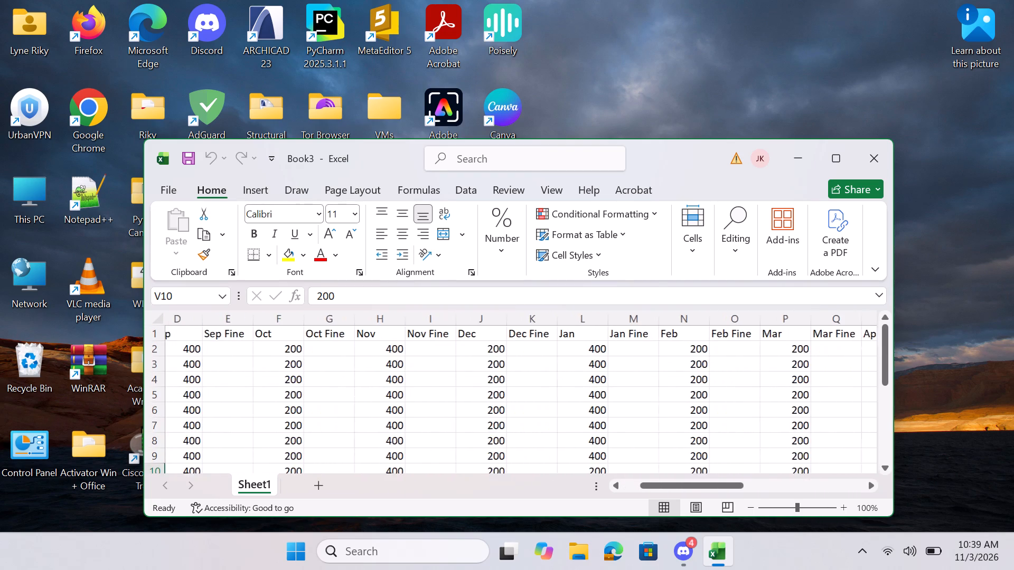
{"action": "scroll", "coordinate": [460, 402], "scroll_direction": "left", "scroll_amount": 3}
{"action": "scroll", "coordinate": [682, 379], "scroll_direction": "left", "scroll_amount": 1}
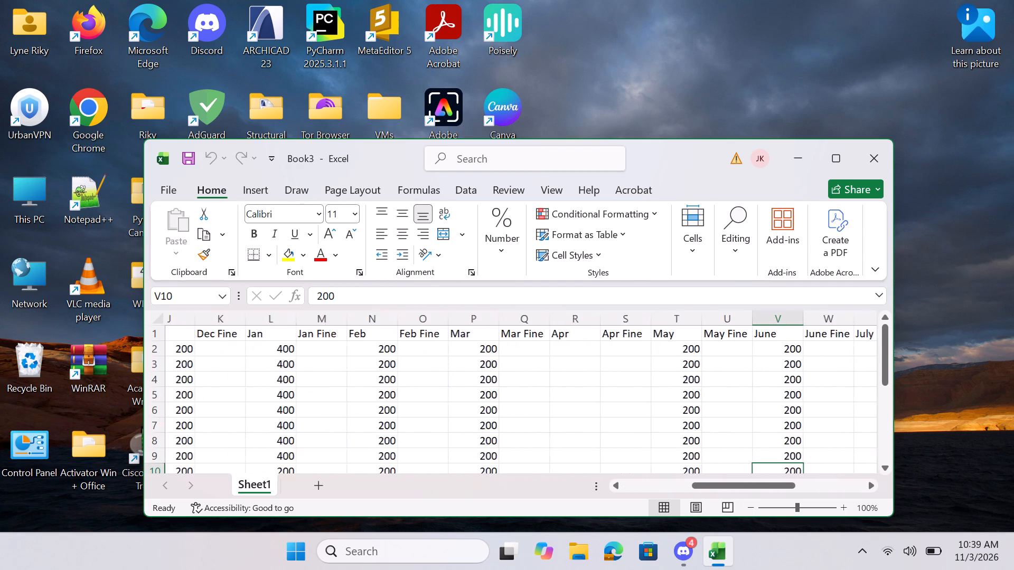
{"action": "scroll", "coordinate": [682, 379], "scroll_direction": "left", "scroll_amount": 2}
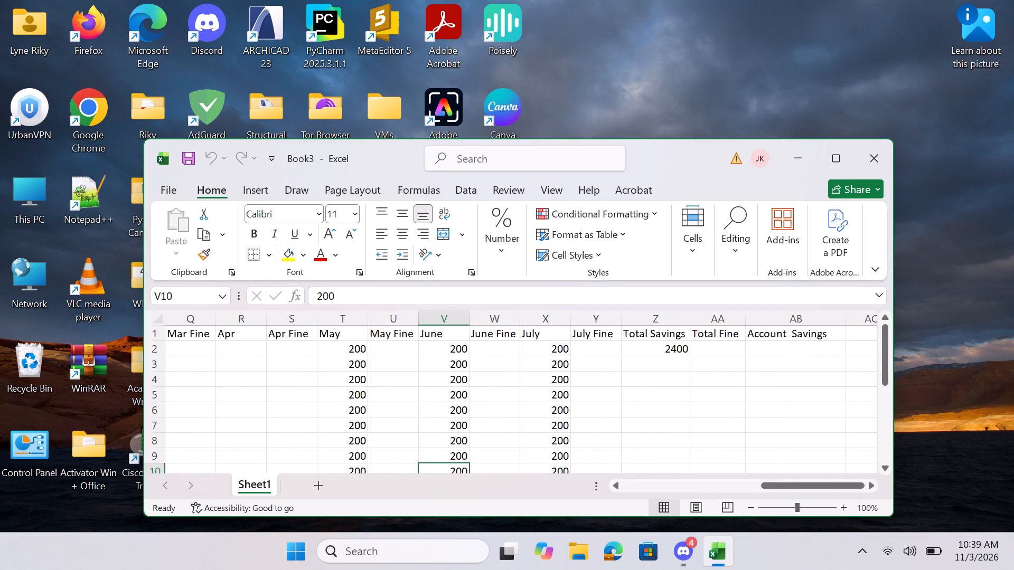
{"action": "left_click", "coordinate": [661, 363]}
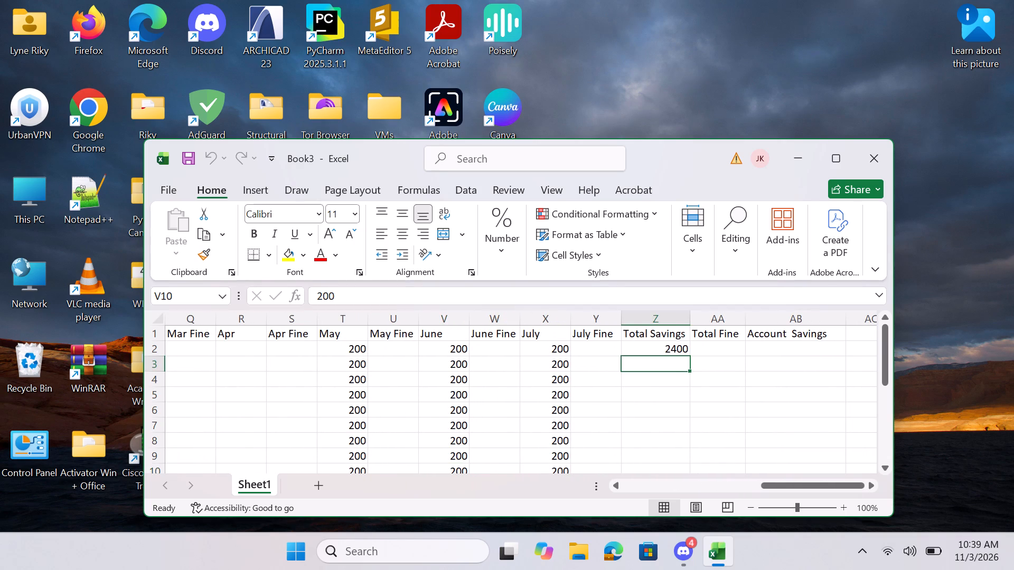
{"action": "scroll", "coordinate": [534, 393], "scroll_direction": "right", "scroll_amount": 8}
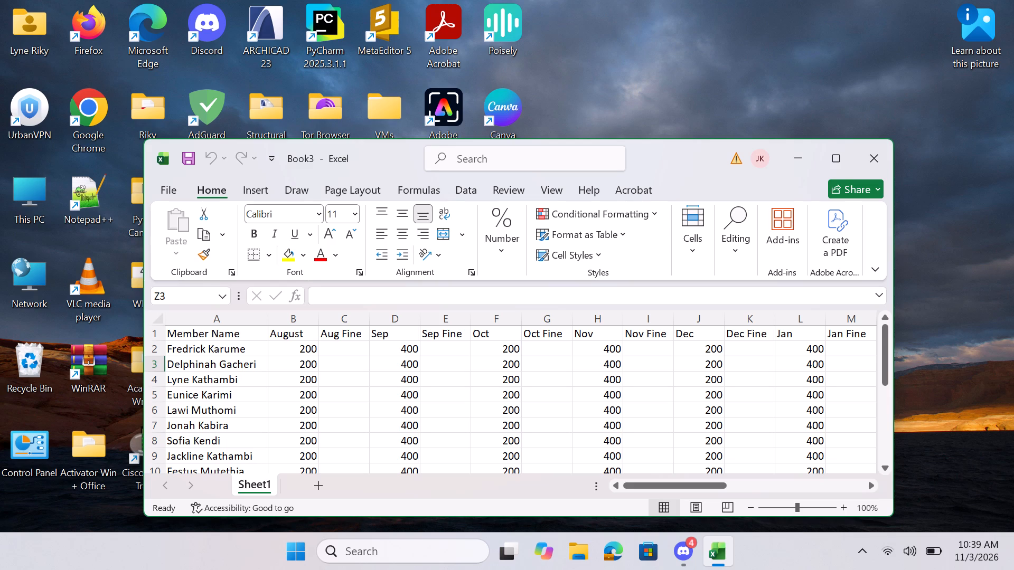
{"action": "scroll", "coordinate": [529, 419], "scroll_direction": "left", "scroll_amount": 6}
{"action": "scroll", "coordinate": [529, 419], "scroll_direction": "right", "scroll_amount": 2}
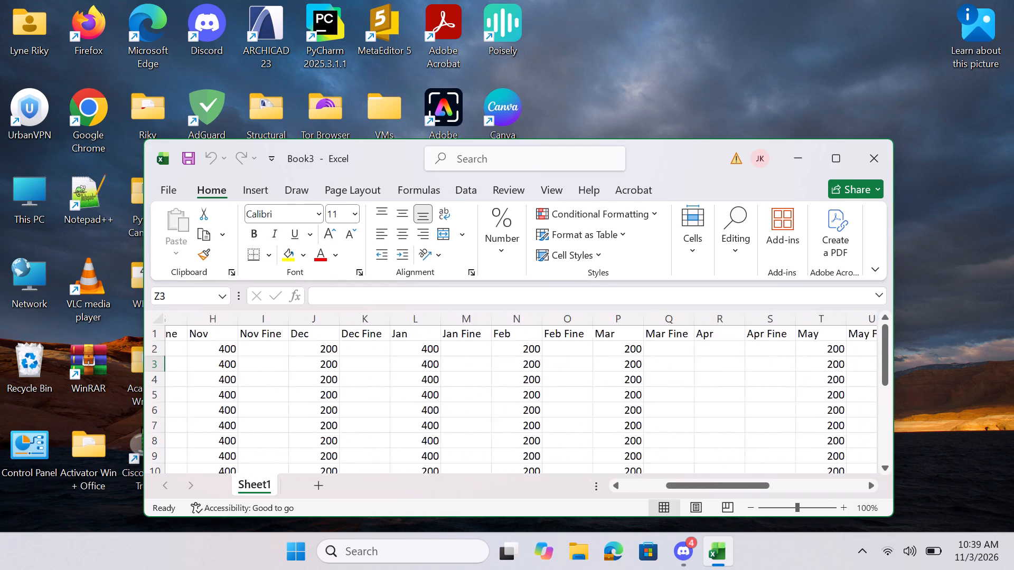
{"action": "scroll", "coordinate": [529, 419], "scroll_direction": "right", "scroll_amount": 3}
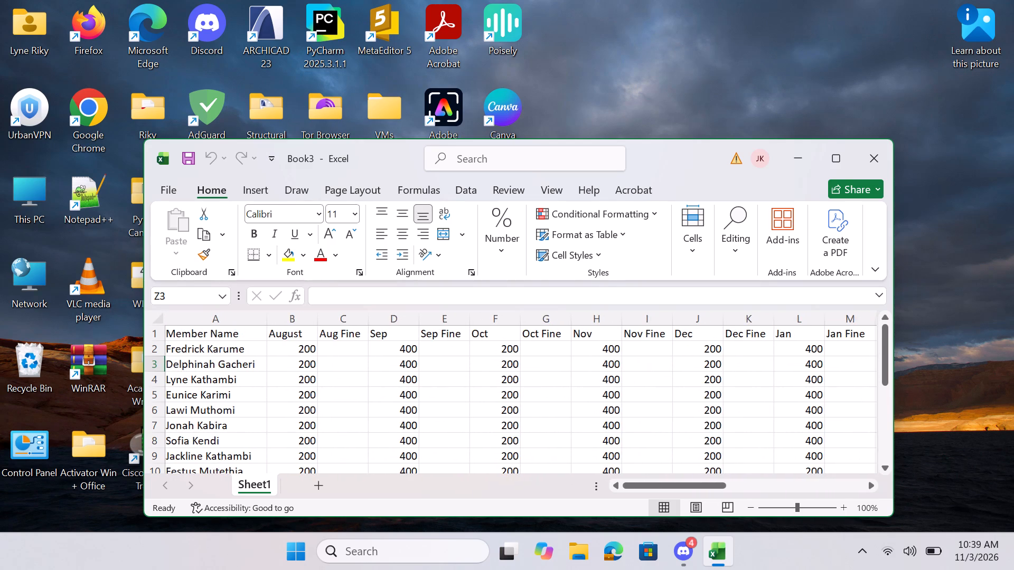
{"action": "scroll", "coordinate": [529, 419], "scroll_direction": "right", "scroll_amount": 1}
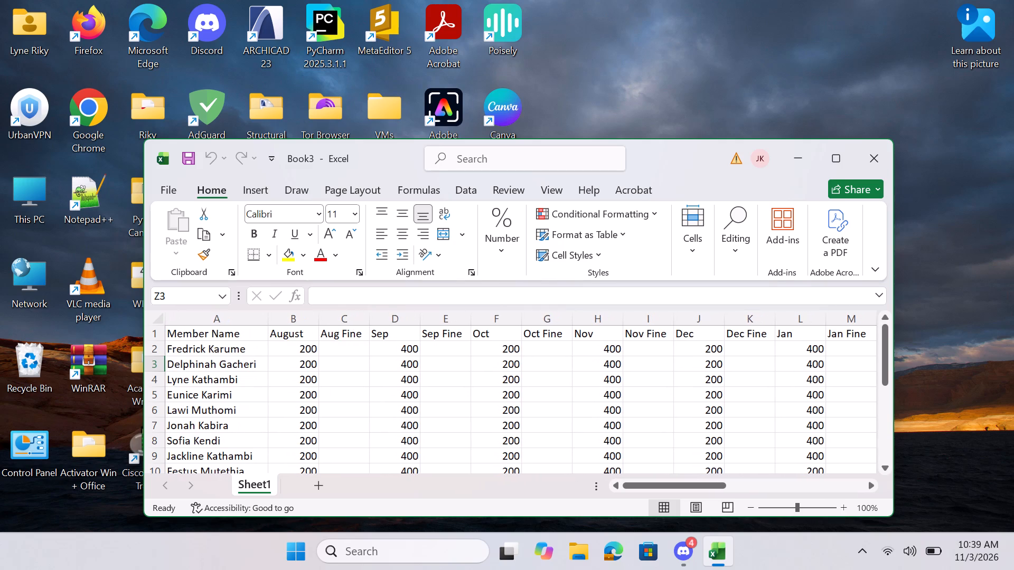
{"action": "scroll", "coordinate": [529, 419], "scroll_direction": "left", "scroll_amount": 9}
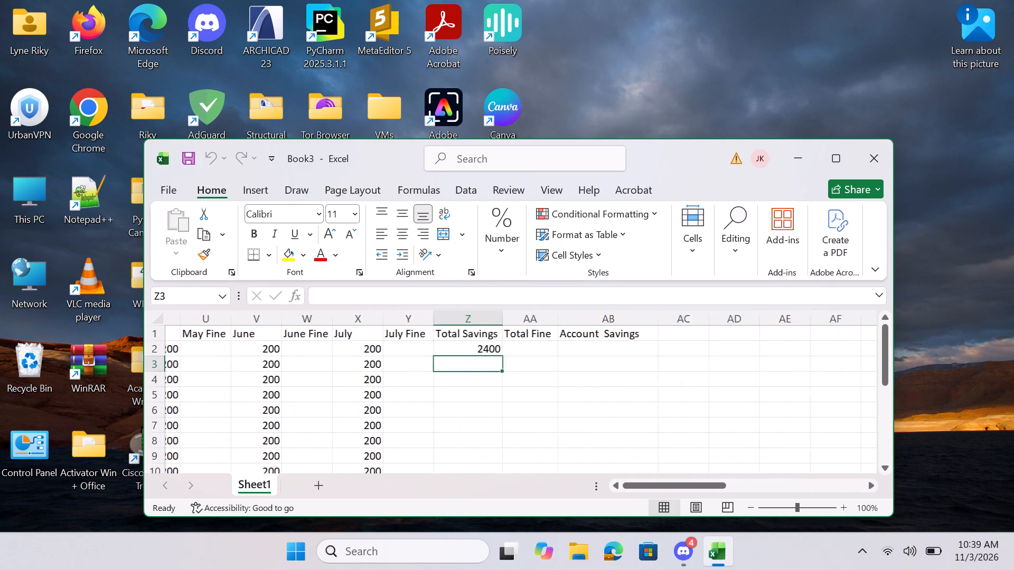
{"action": "scroll", "coordinate": [529, 419], "scroll_direction": "left", "scroll_amount": 1}
Enter 2400 as Total Savings for the members in rows 3, 4 and 5 (cells Z3 to Z5).
{"action": "left_click", "coordinate": [447, 369]}
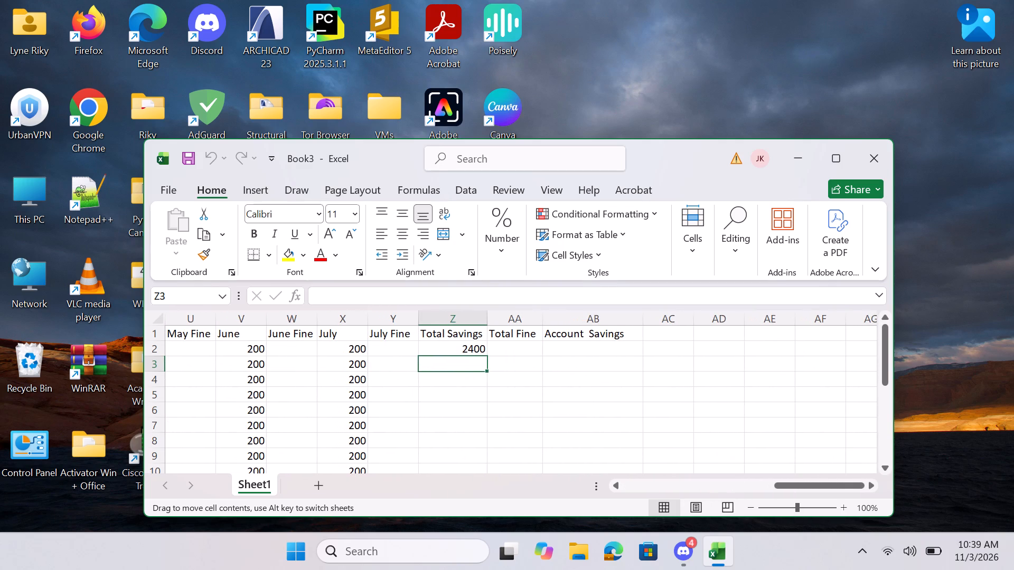
{"action": "left_click", "coordinate": [446, 357]}
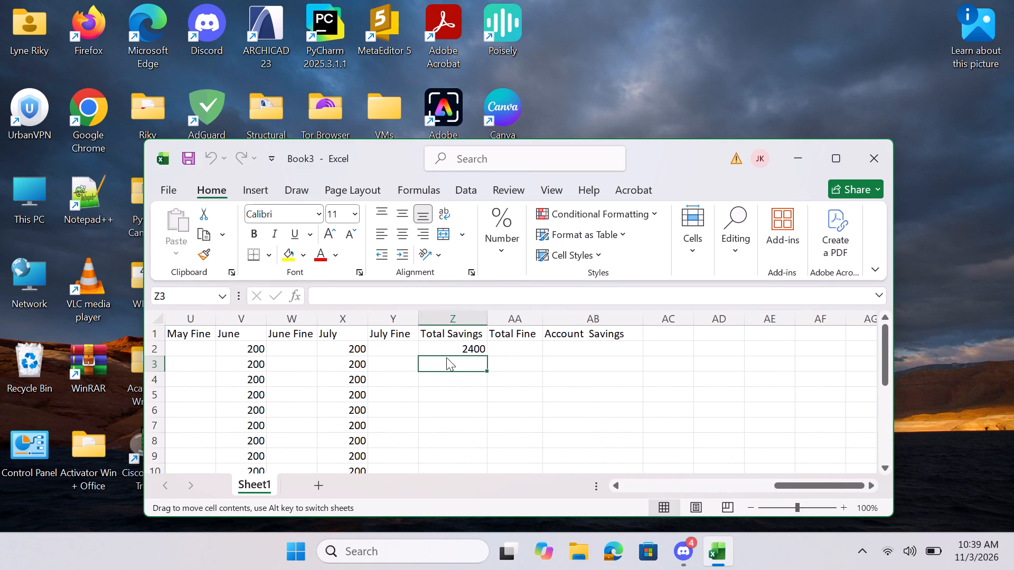
{"action": "left_click", "coordinate": [450, 364]}
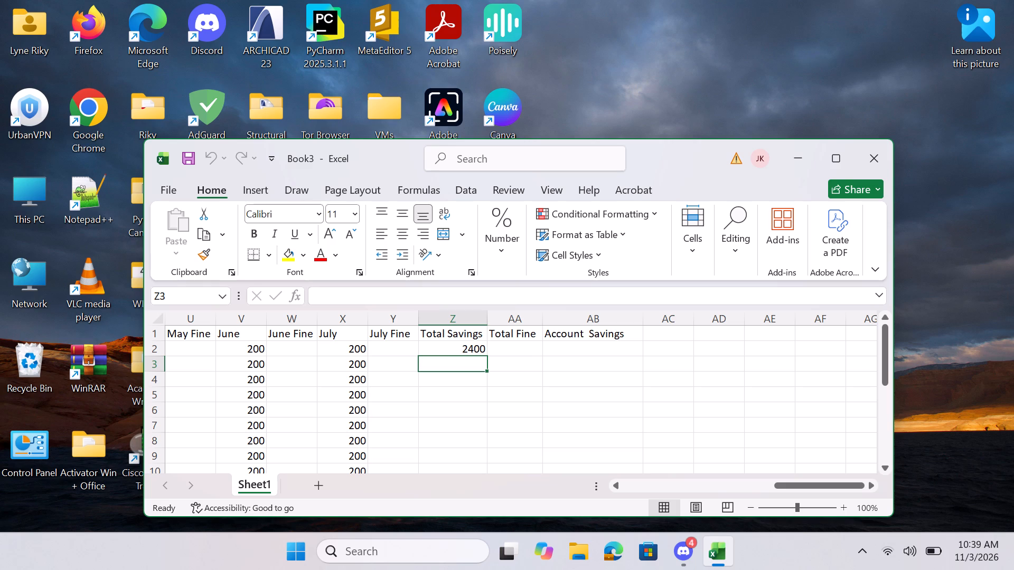
{"action": "type", "text": "2400"}
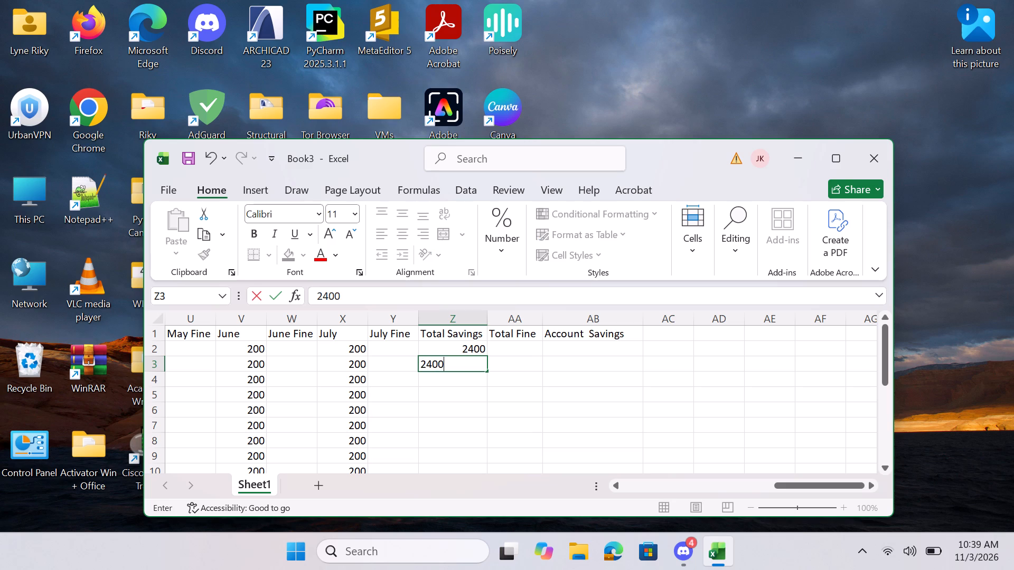
{"action": "left_click", "coordinate": [453, 385]}
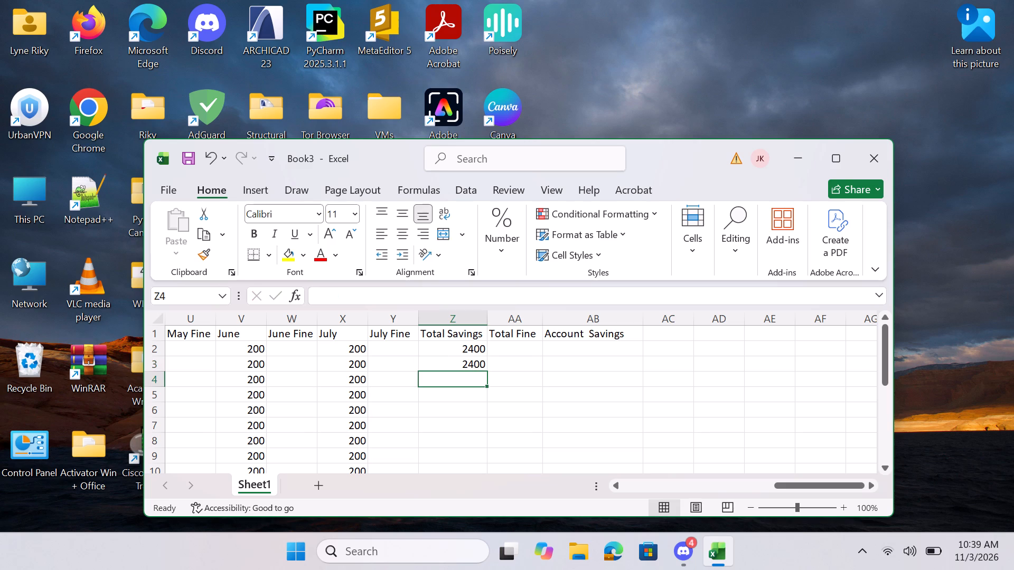
{"action": "key", "text": "2"}
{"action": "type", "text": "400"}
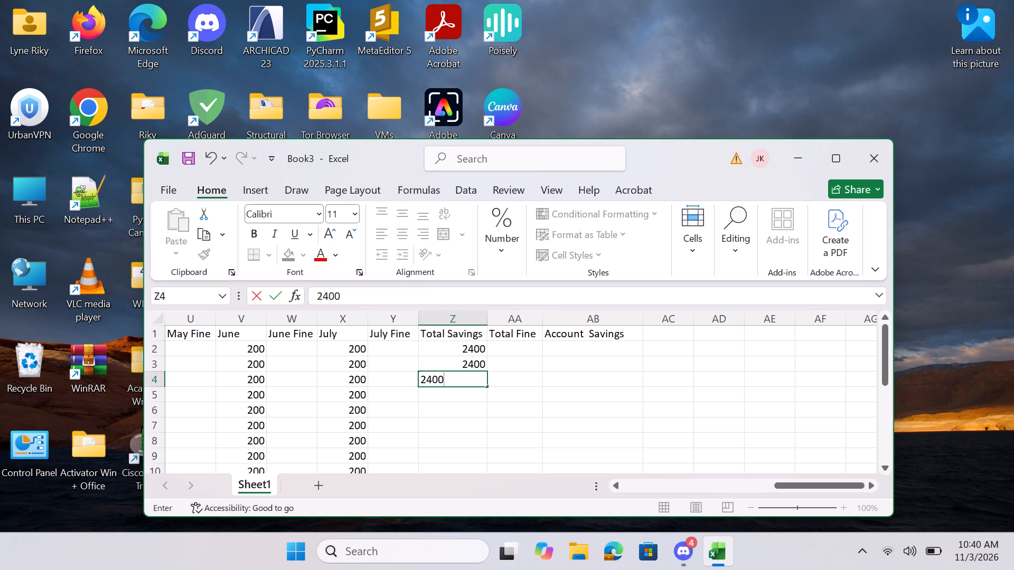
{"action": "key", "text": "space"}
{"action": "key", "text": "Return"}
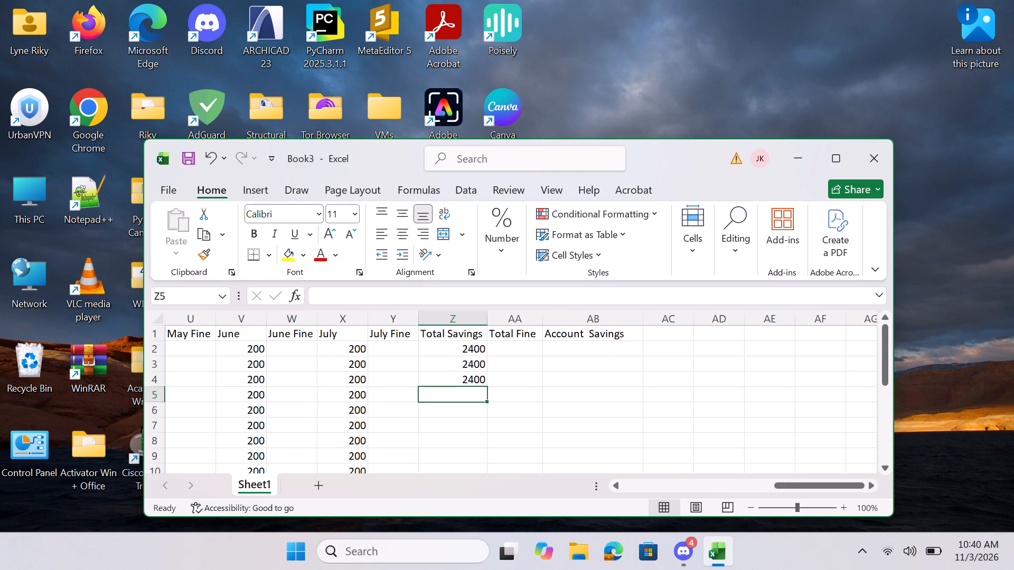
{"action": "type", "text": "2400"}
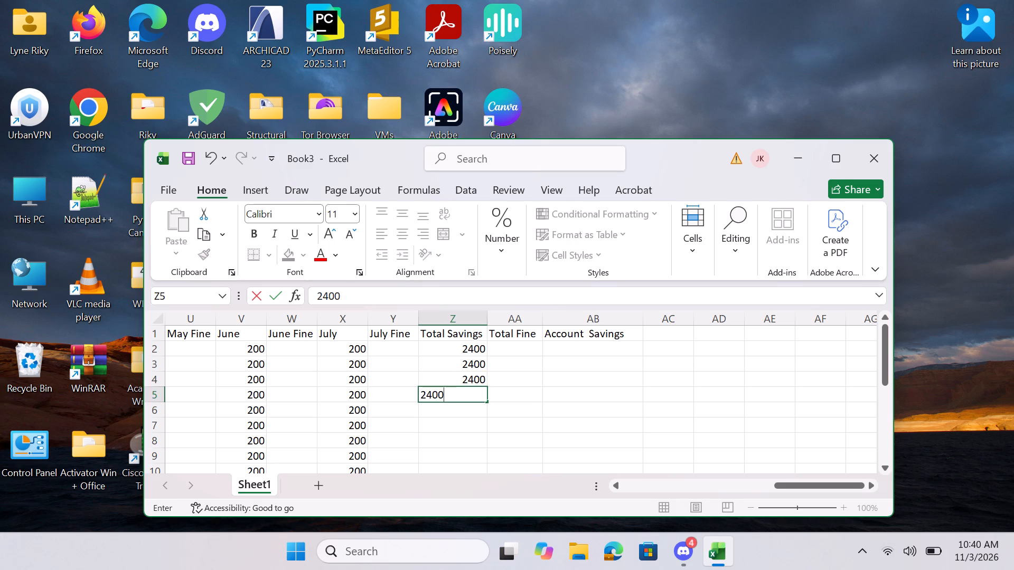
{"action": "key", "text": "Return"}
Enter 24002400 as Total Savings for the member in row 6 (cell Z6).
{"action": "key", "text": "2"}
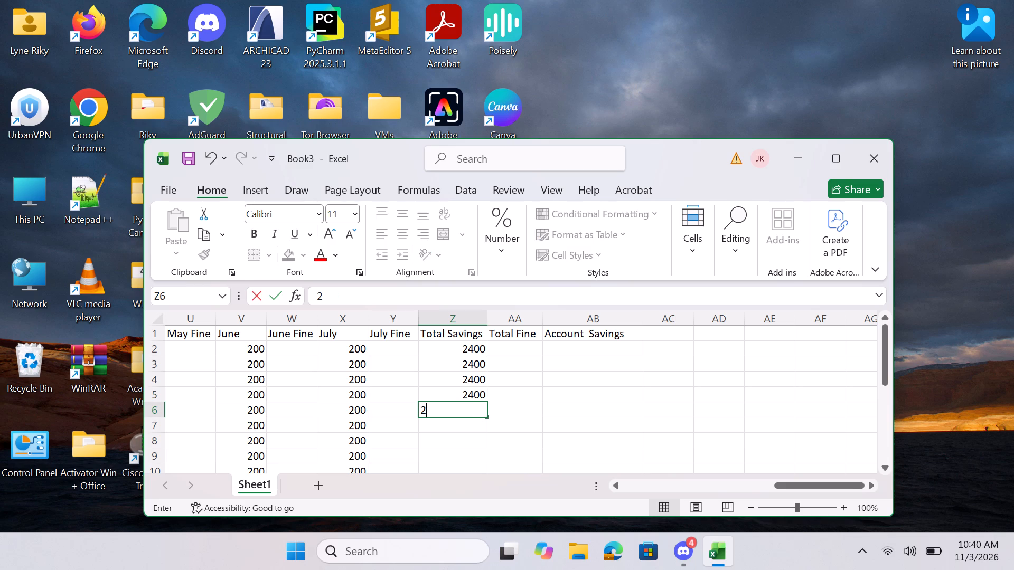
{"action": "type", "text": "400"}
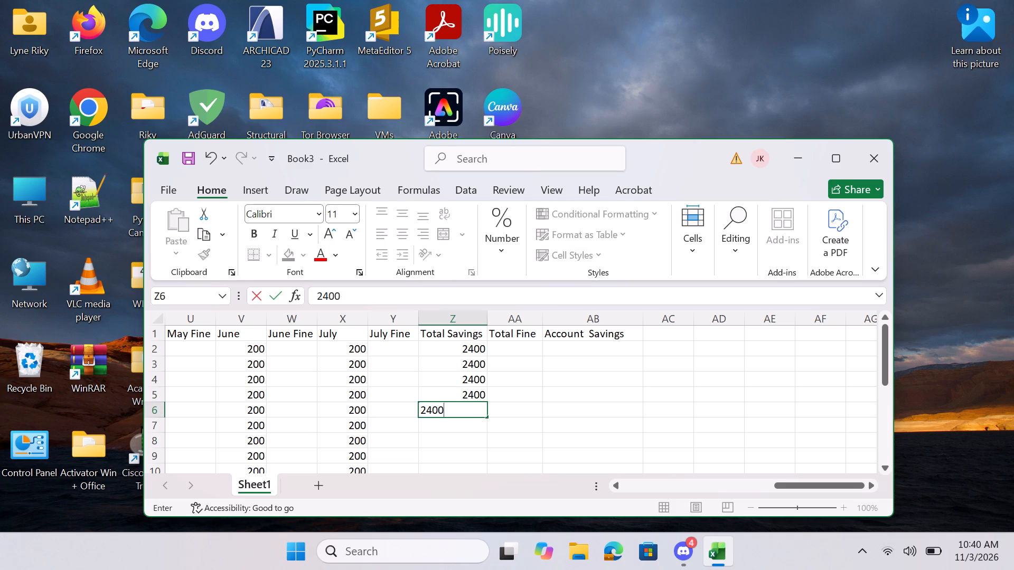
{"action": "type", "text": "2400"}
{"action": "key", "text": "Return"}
Enter 2400 as Total Savings for the members in rows 7 to 10 (cells Z7 to Z10).
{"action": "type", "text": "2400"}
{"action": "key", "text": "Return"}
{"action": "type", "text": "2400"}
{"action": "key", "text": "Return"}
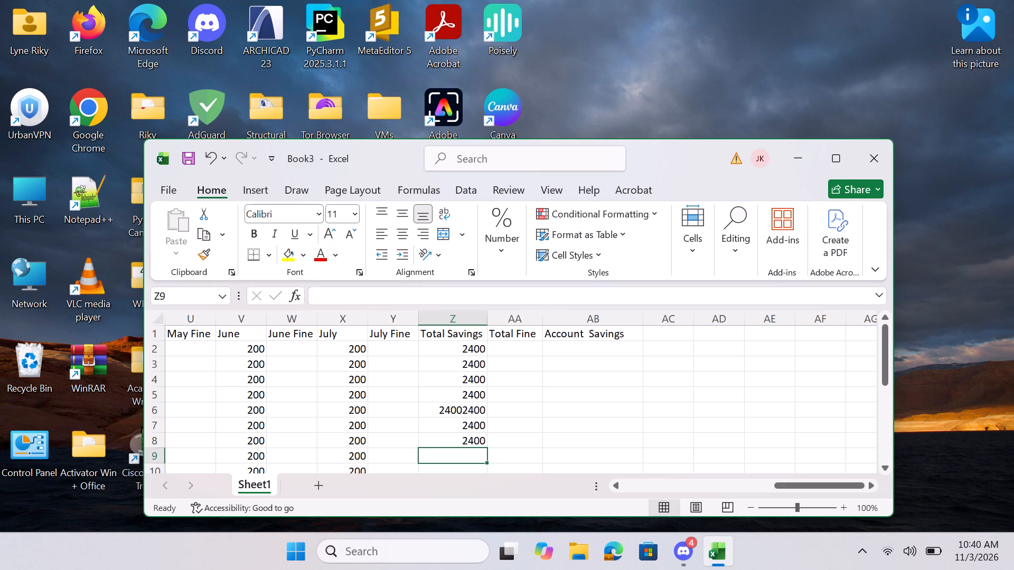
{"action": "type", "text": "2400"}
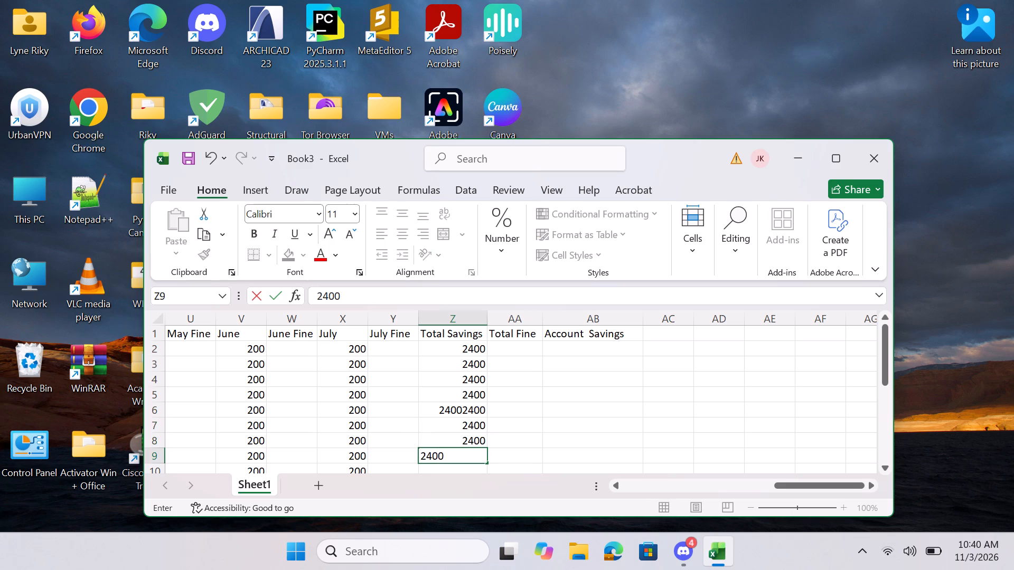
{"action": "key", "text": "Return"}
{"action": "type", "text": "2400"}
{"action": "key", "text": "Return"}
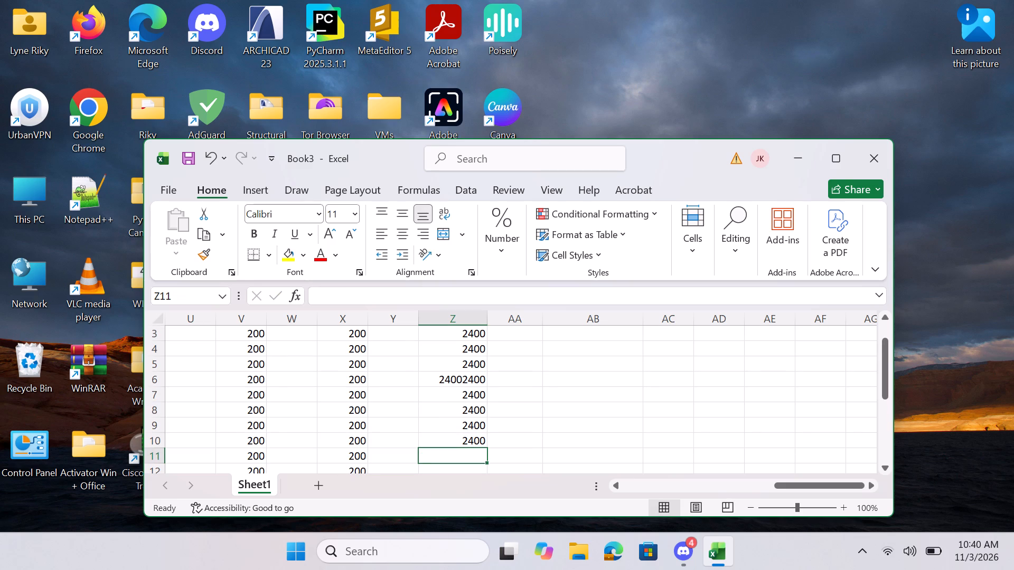
Replace the wrong Total Savings entry for the member in row 6 (cell Z6) with 2400.
{"action": "left_click", "coordinate": [468, 378]}
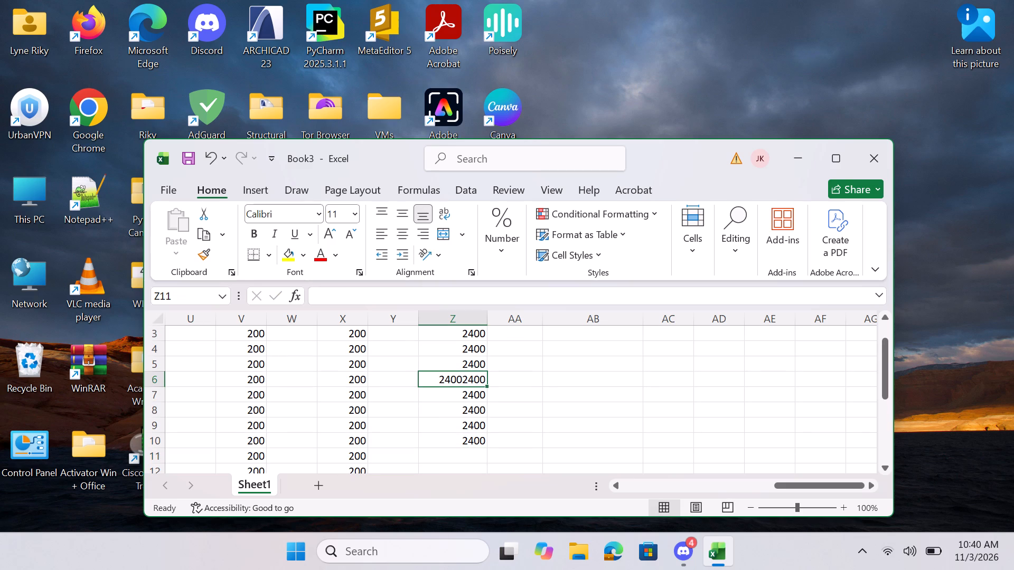
{"action": "key", "text": "BackSpace"}
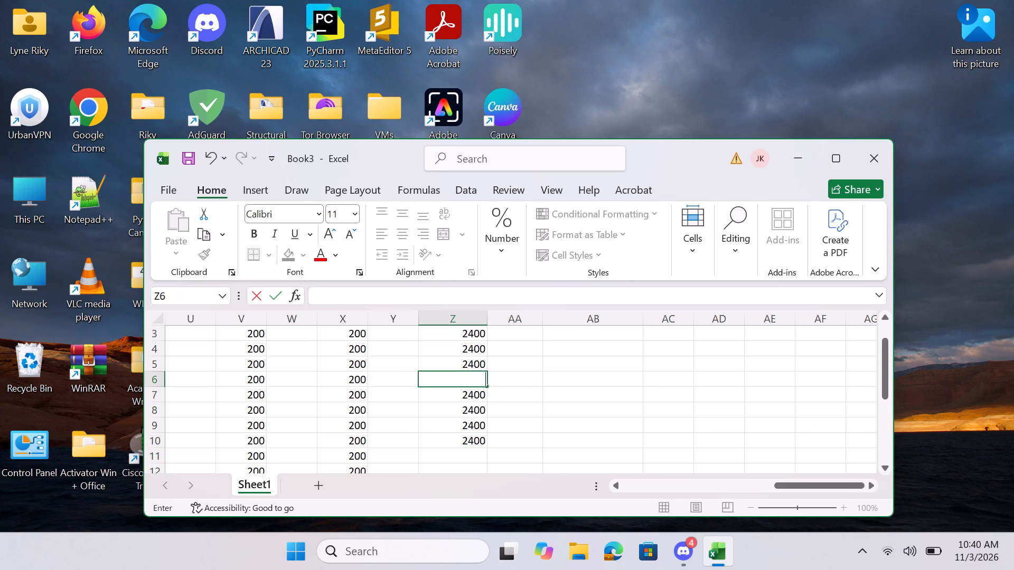
{"action": "type", "text": "2400"}
Examine the monthly savings of the remaining members from row 11 downward, back to the Member Name column.
{"action": "scroll", "coordinate": [482, 467], "scroll_direction": "down", "scroll_amount": 1}
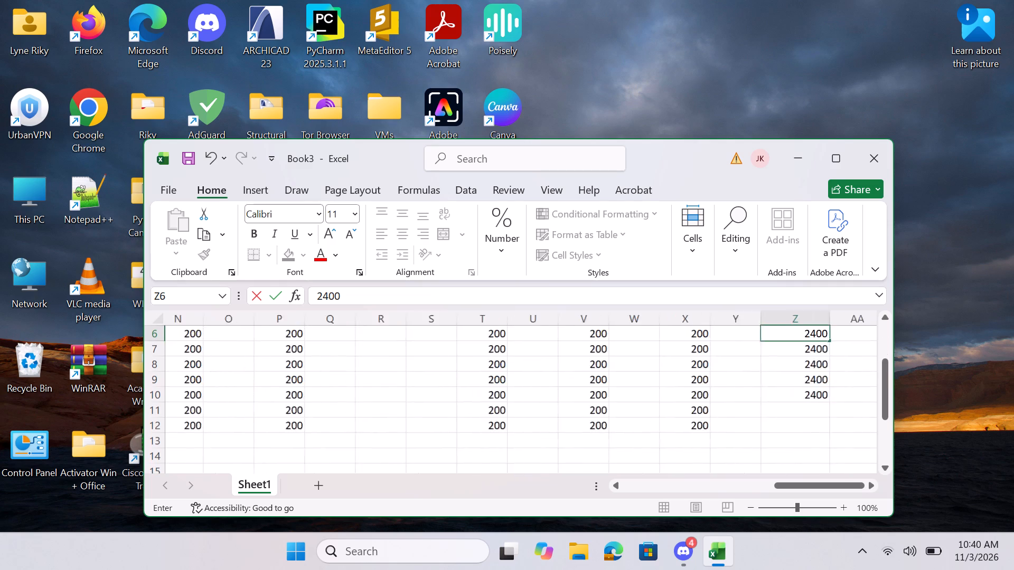
{"action": "scroll", "coordinate": [482, 467], "scroll_direction": "down", "scroll_amount": 1}
{"action": "scroll", "coordinate": [482, 467], "scroll_direction": "right", "scroll_amount": 1}
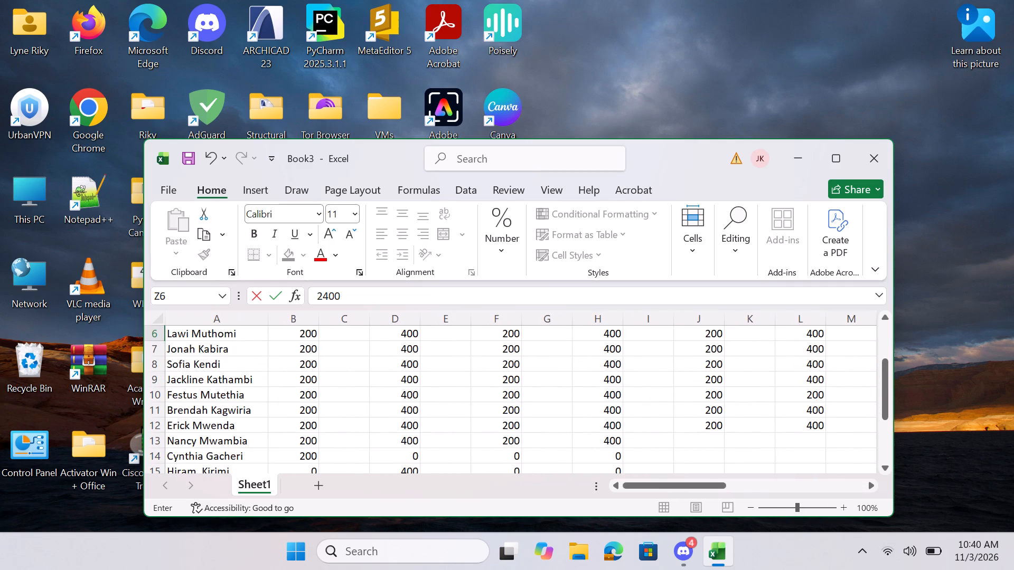
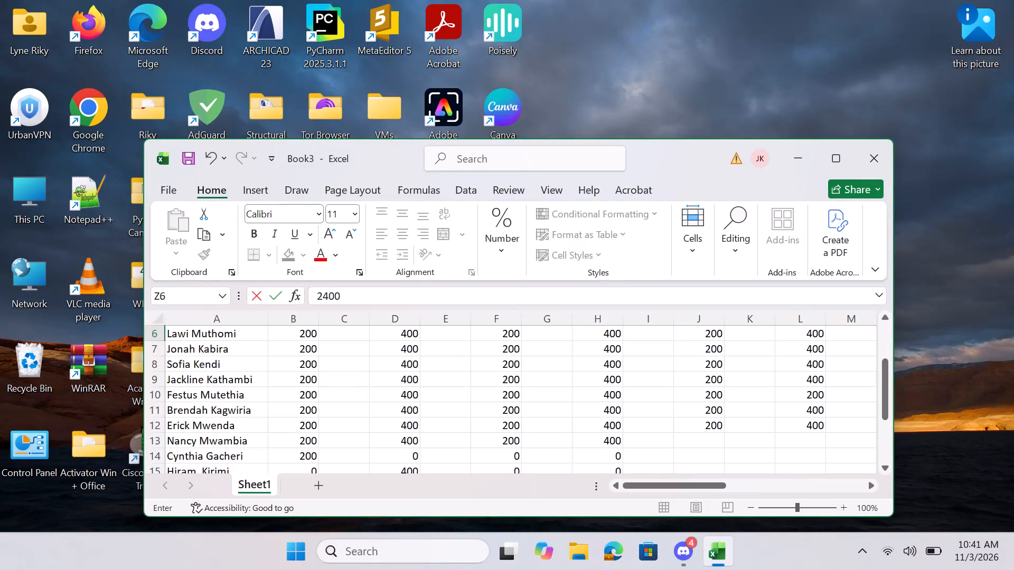
Enter 0 as the monthly savings for the member in row 15 in cells J15, L15, N15 and P15.
{"action": "scroll", "coordinate": [333, 450], "scroll_direction": "down", "scroll_amount": 1}
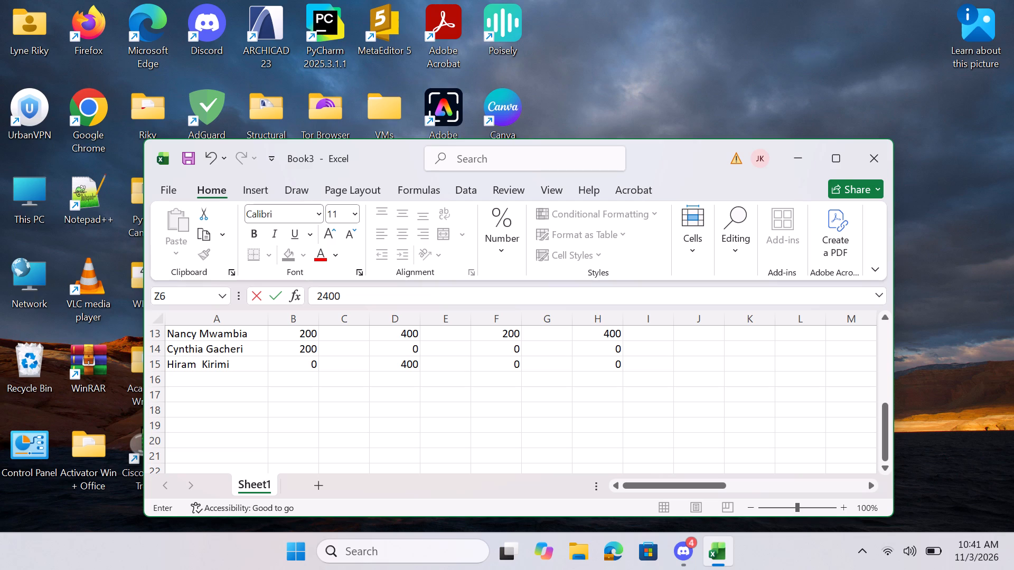
{"action": "scroll", "coordinate": [196, 457], "scroll_direction": "down", "scroll_amount": 1}
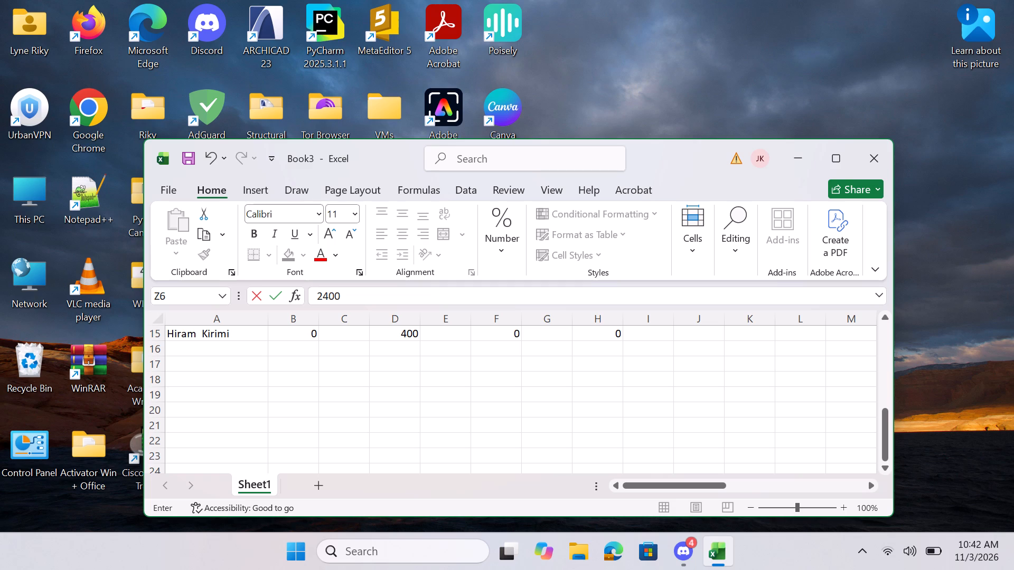
{"action": "scroll", "coordinate": [356, 382], "scroll_direction": "up", "scroll_amount": 1}
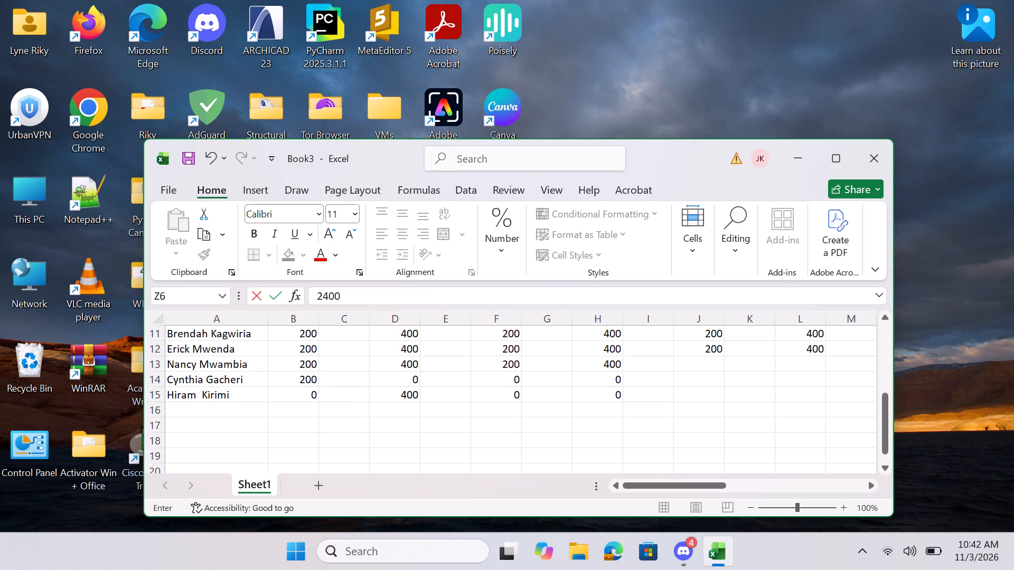
{"action": "left_click", "coordinate": [717, 400]}
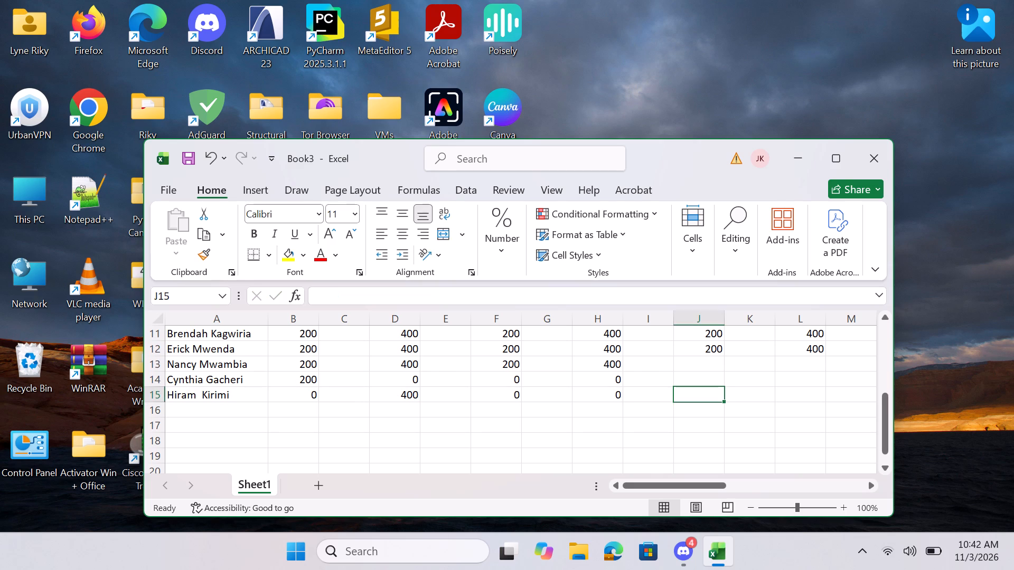
{"action": "key", "text": "0"}
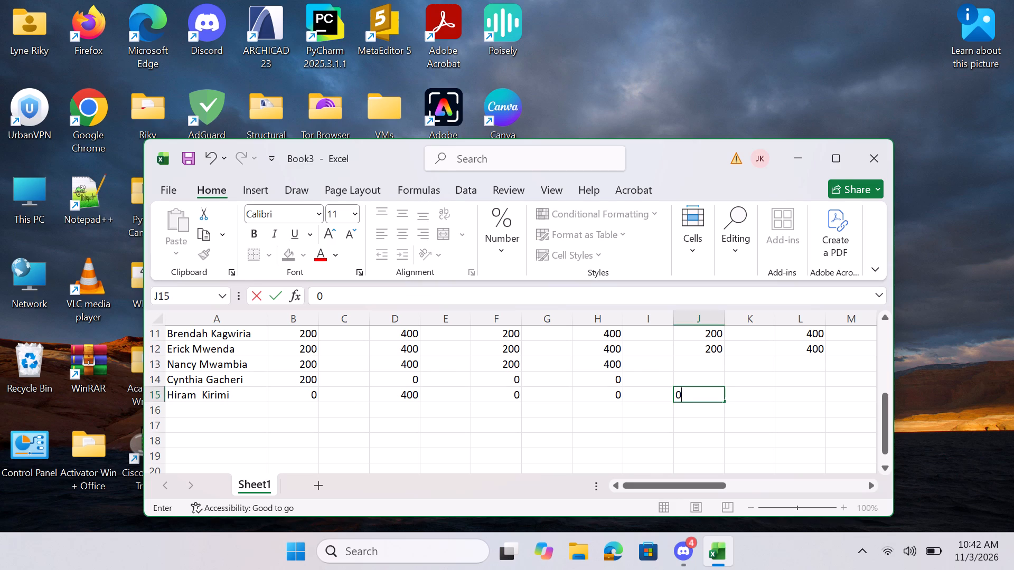
{"action": "left_click", "coordinate": [819, 401]}
{"action": "key", "text": "0"}
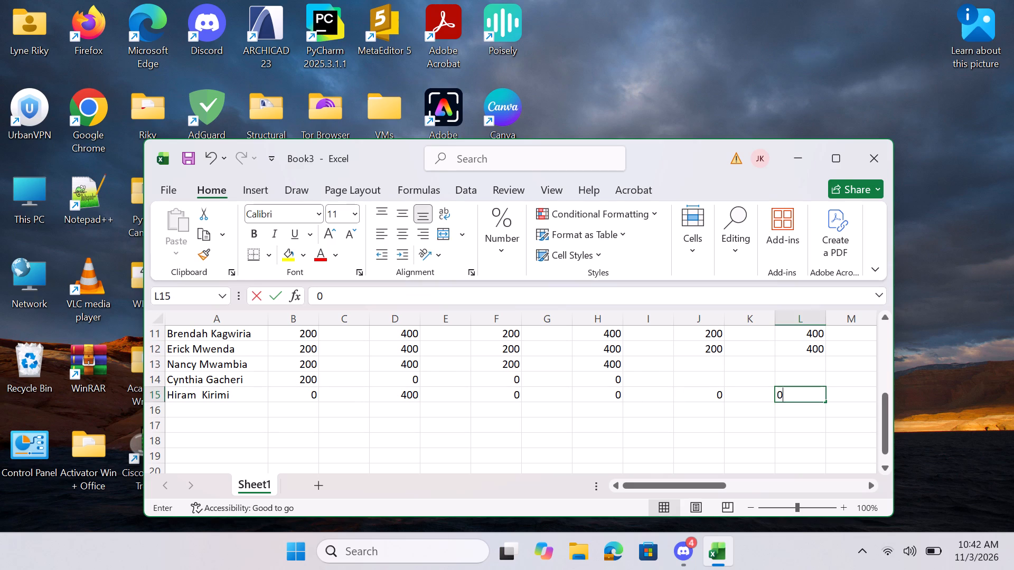
{"action": "scroll", "coordinate": [831, 404], "scroll_direction": "left", "scroll_amount": 3}
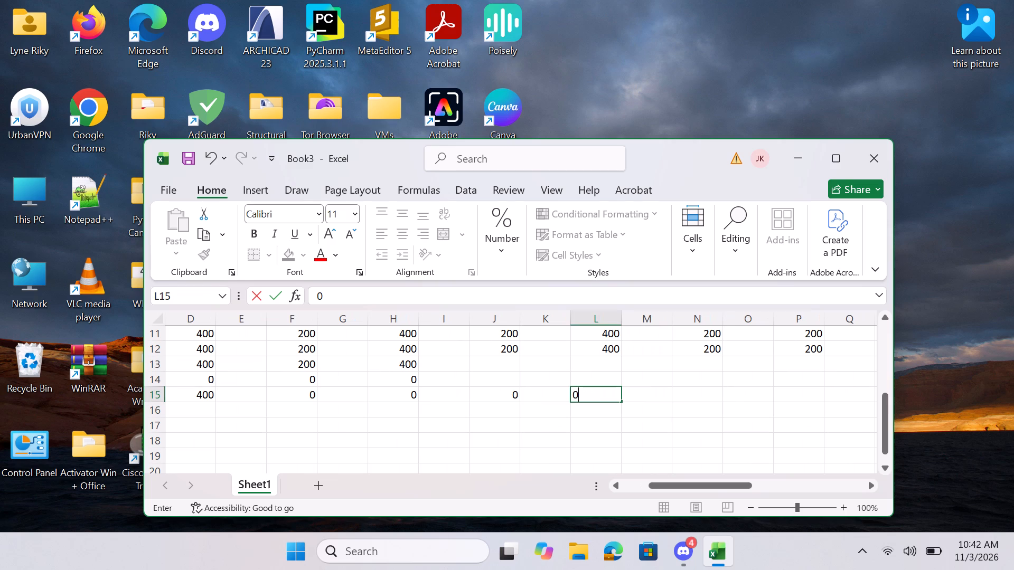
{"action": "left_click", "coordinate": [709, 401]}
{"action": "key", "text": "0"}
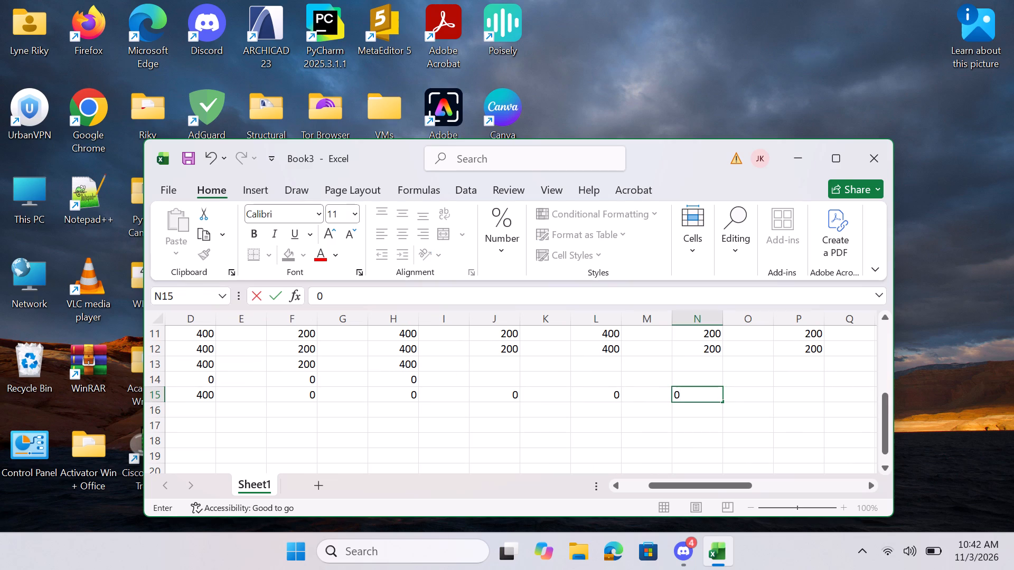
{"action": "left_click", "coordinate": [820, 402]}
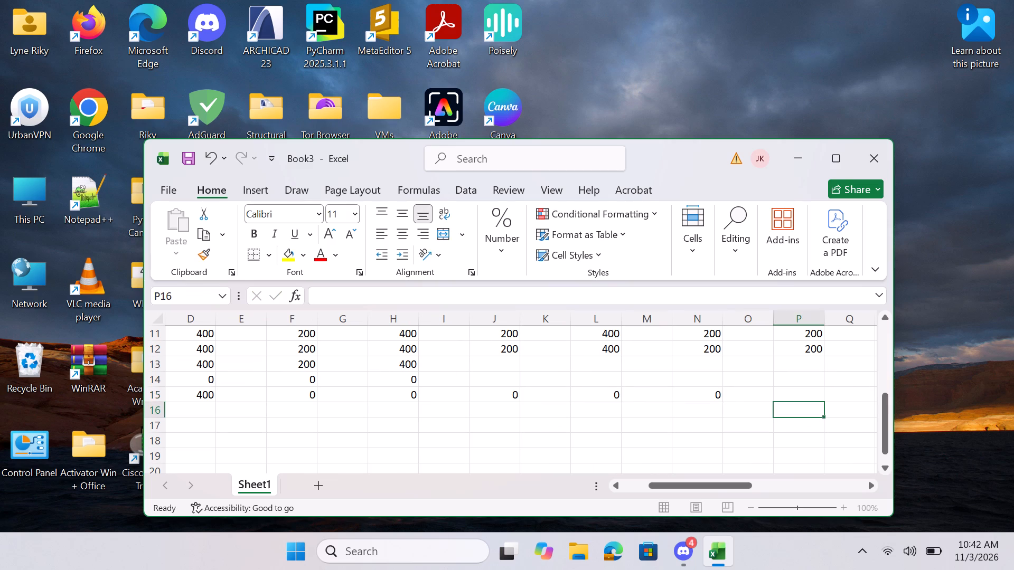
{"action": "left_click", "coordinate": [809, 388]}
{"action": "key", "text": "0"}
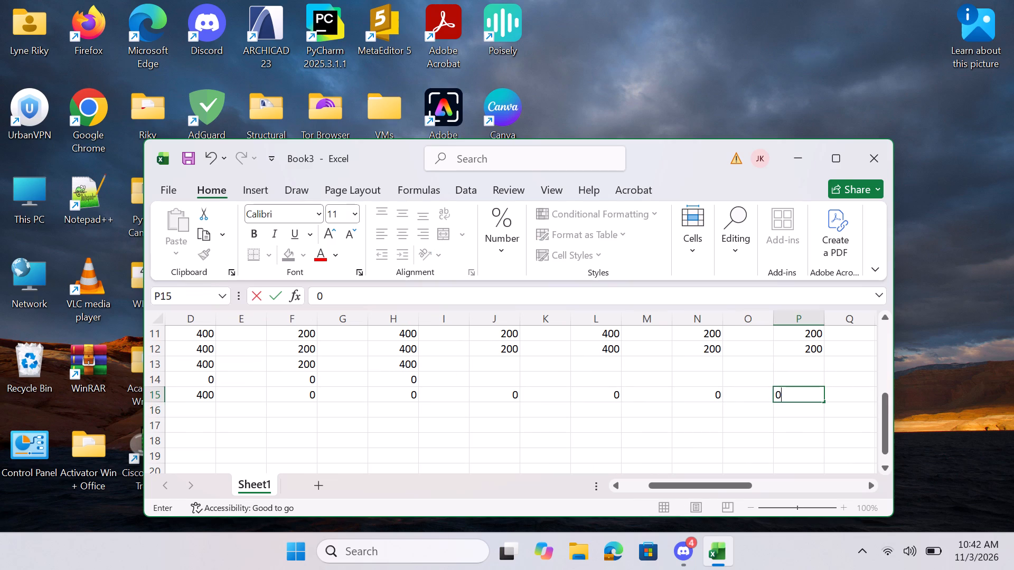
Enter 0 as the May and June savings for the member in row 15 (cells T15 and V15).
{"action": "scroll", "coordinate": [822, 389], "scroll_direction": "left", "scroll_amount": 17}
{"action": "scroll", "coordinate": [856, 379], "scroll_direction": "right", "scroll_amount": 1}
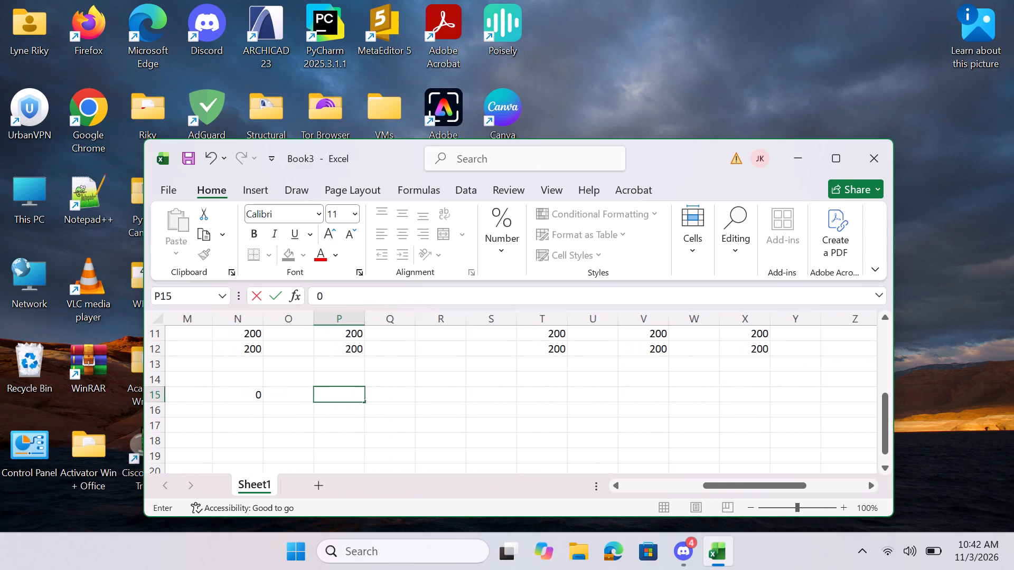
{"action": "left_click", "coordinate": [550, 395]}
{"action": "key", "text": "0"}
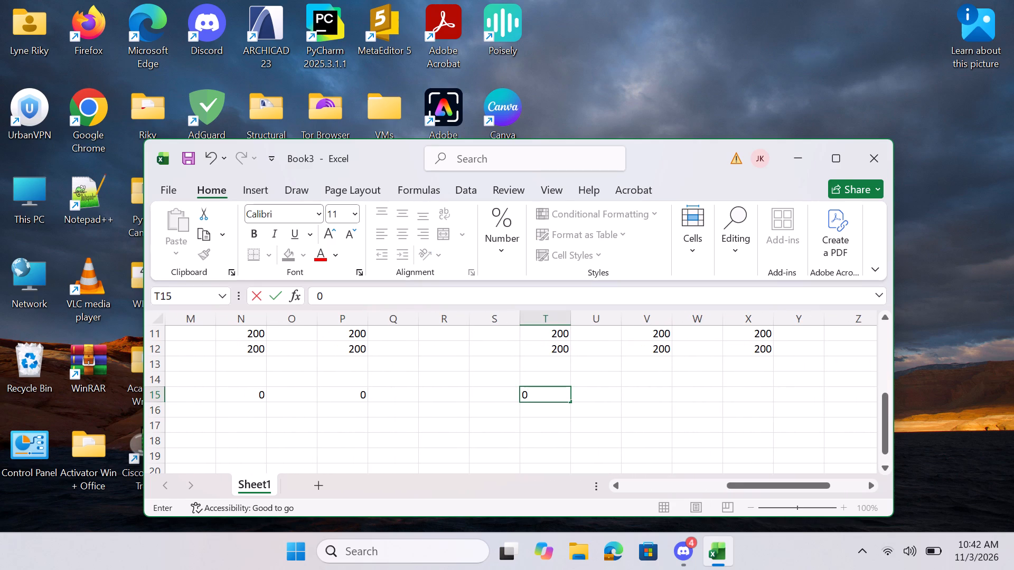
{"action": "left_click", "coordinate": [669, 392]}
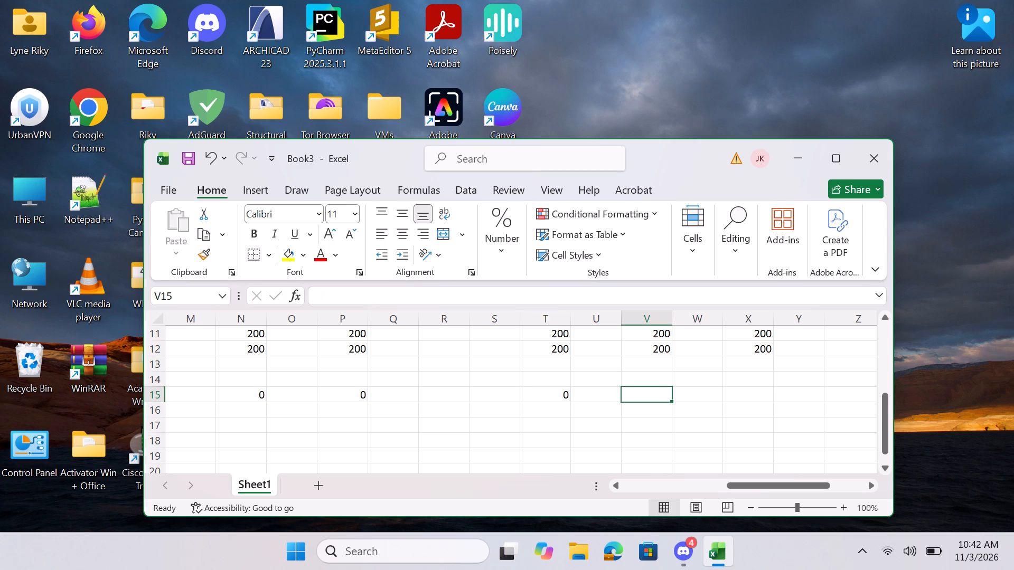
{"action": "key", "text": "0"}
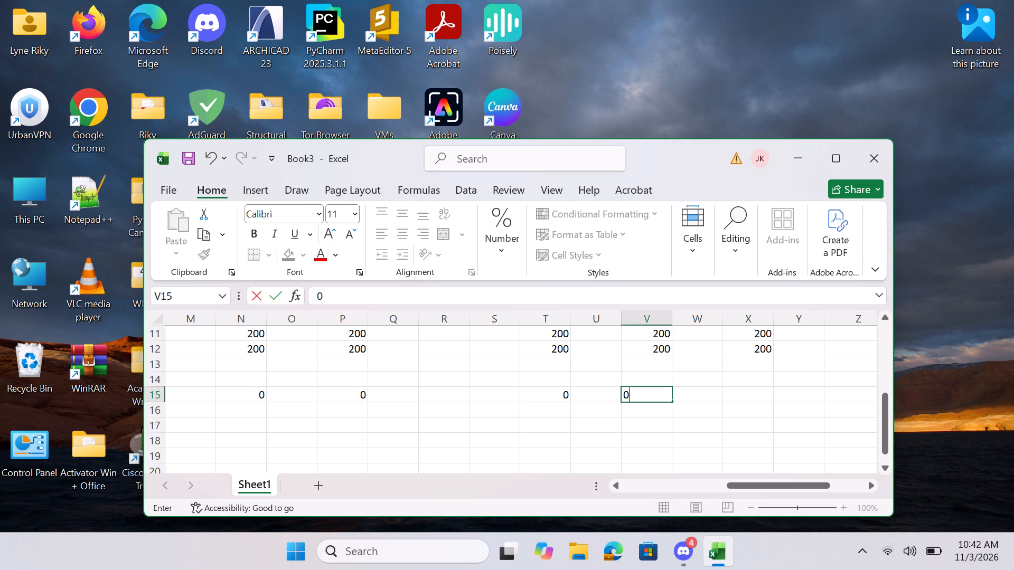
Enter 200 as the Apr savings for the members in rows 2 to 5 (cells R2 to R5).
{"action": "scroll", "coordinate": [510, 421], "scroll_direction": "up", "scroll_amount": 3}
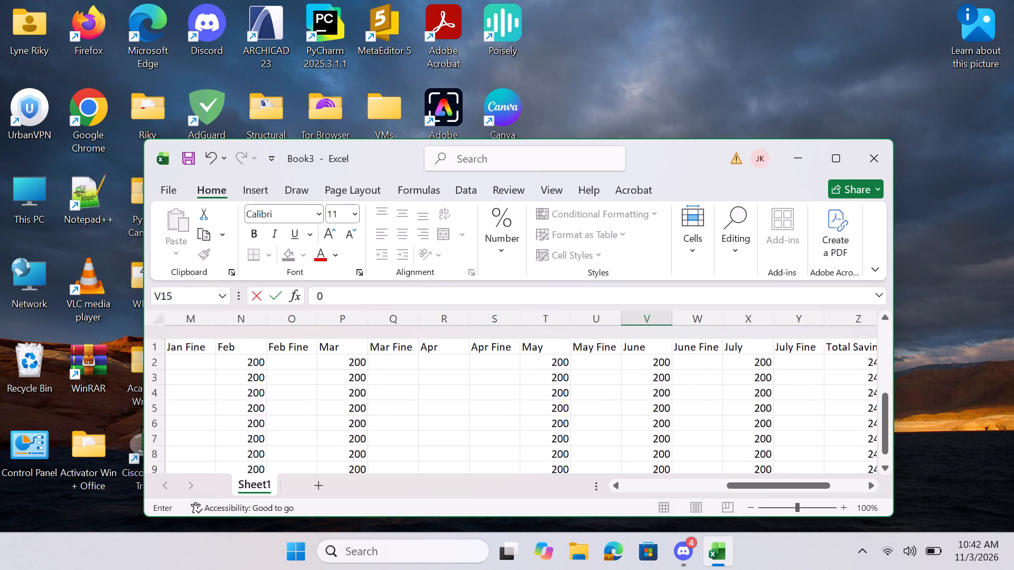
{"action": "scroll", "coordinate": [510, 421], "scroll_direction": "up", "scroll_amount": 1}
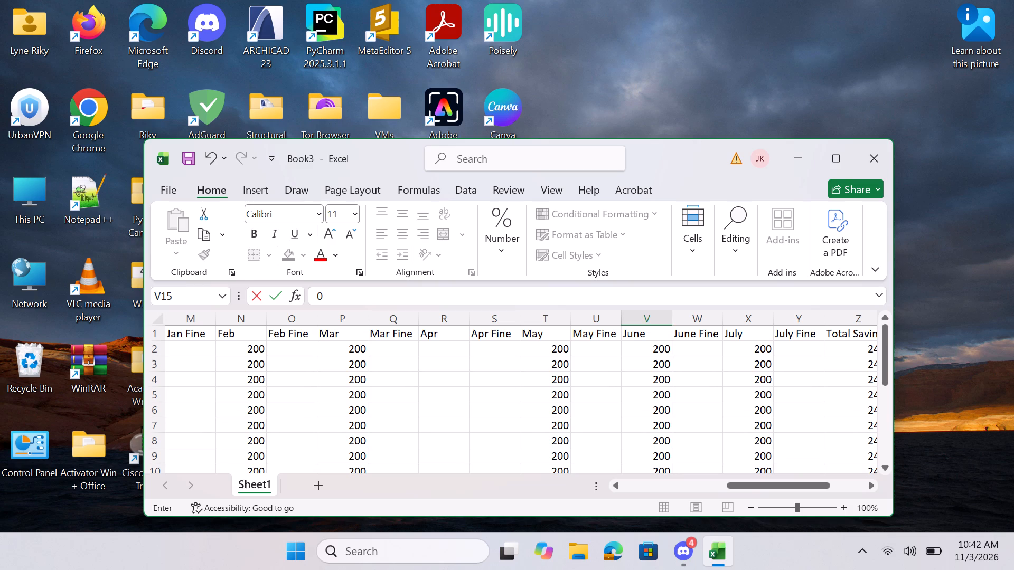
{"action": "left_click", "coordinate": [437, 347]}
{"action": "type", "text": "200"}
{"action": "key", "text": "Return"}
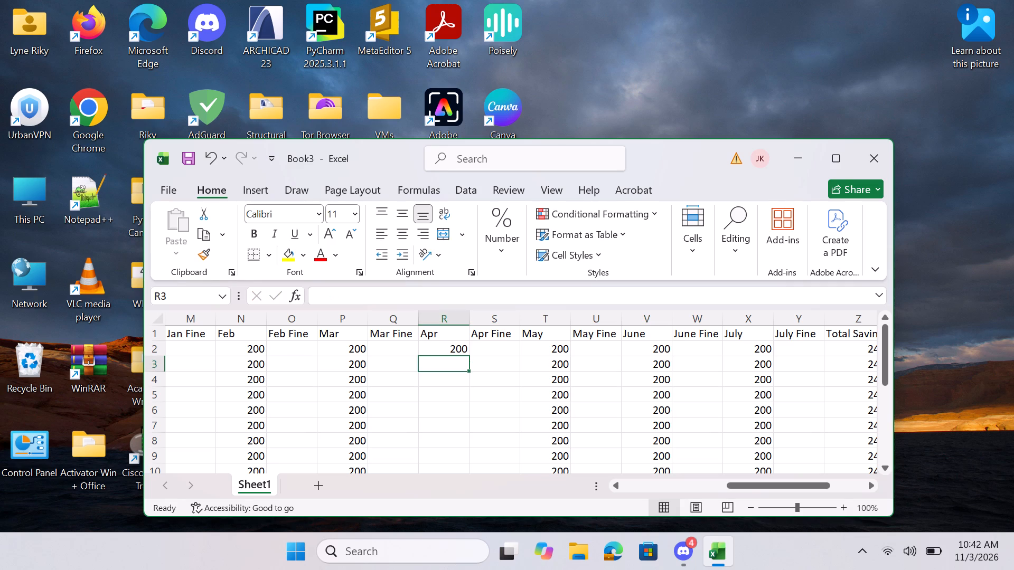
{"action": "key", "text": "2"}
{"action": "type", "text": "00"}
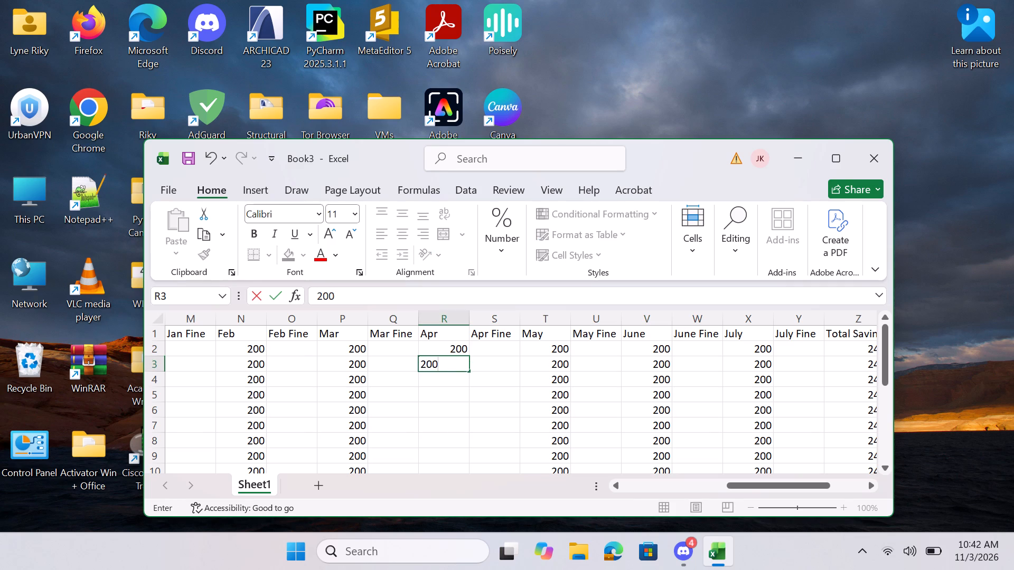
{"action": "key", "text": "Return"}
{"action": "type", "text": "200"}
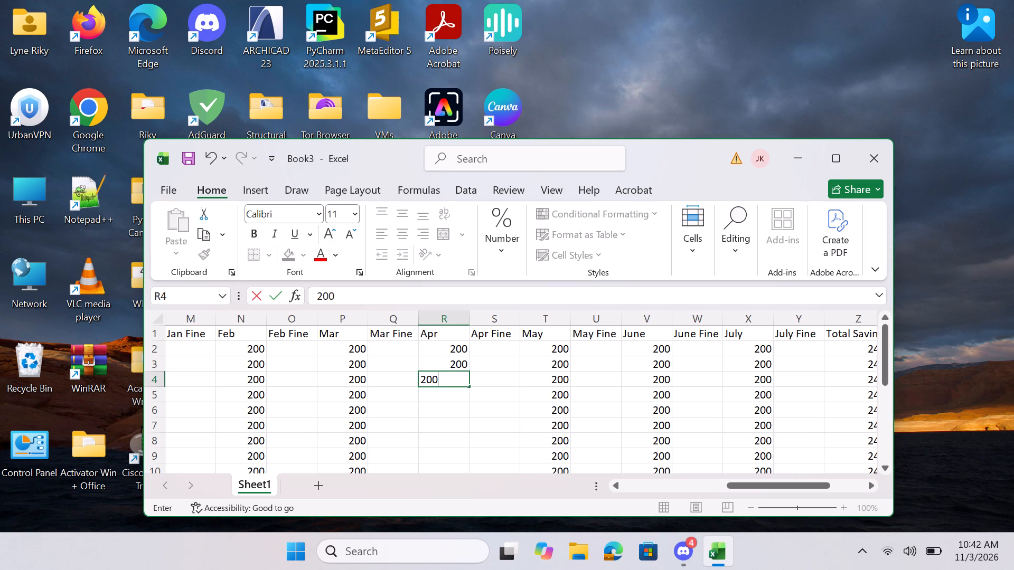
{"action": "key", "text": "Return"}
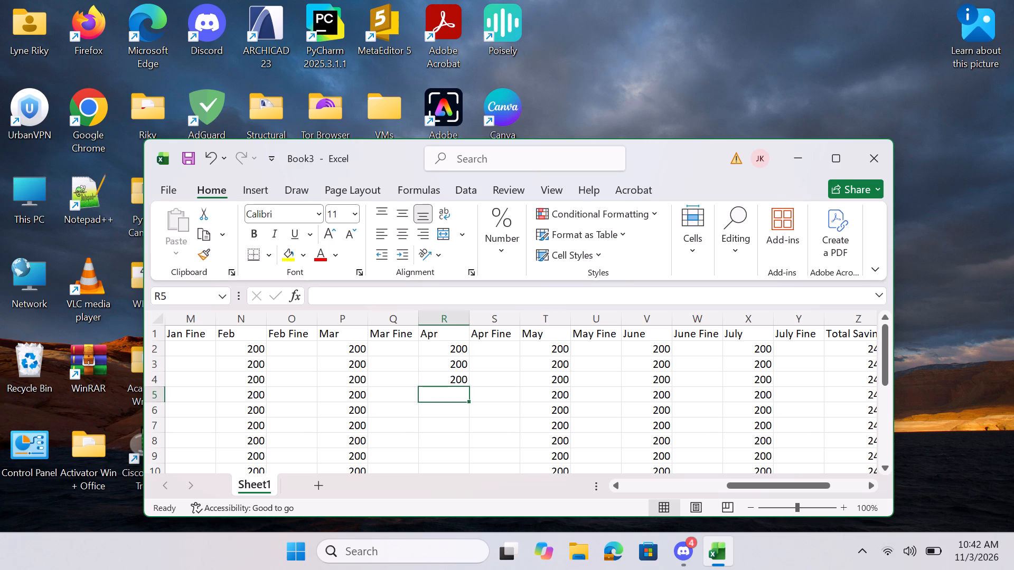
{"action": "key", "text": "2"}
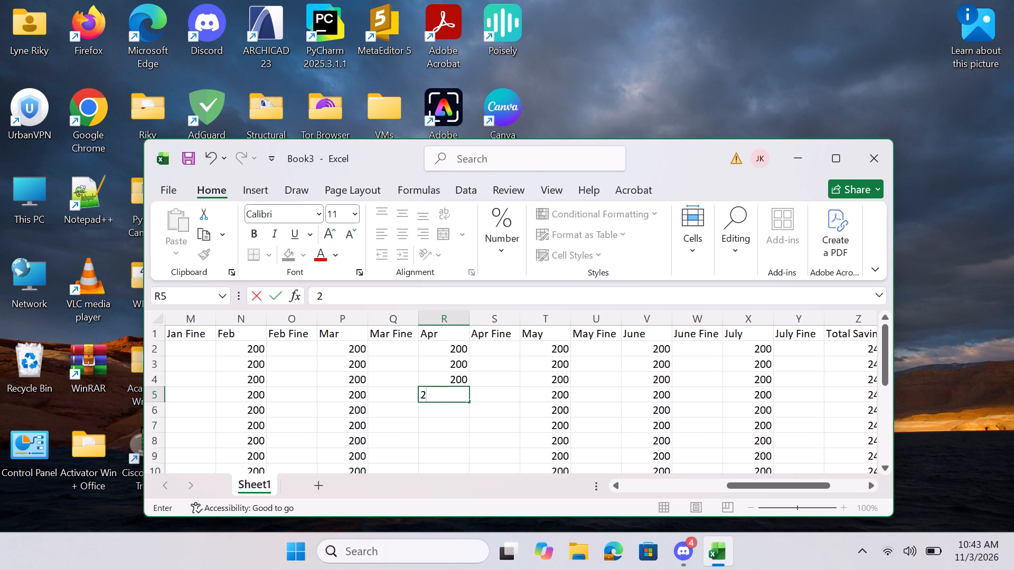
{"action": "type", "text": "00"}
{"action": "key", "text": "Return"}
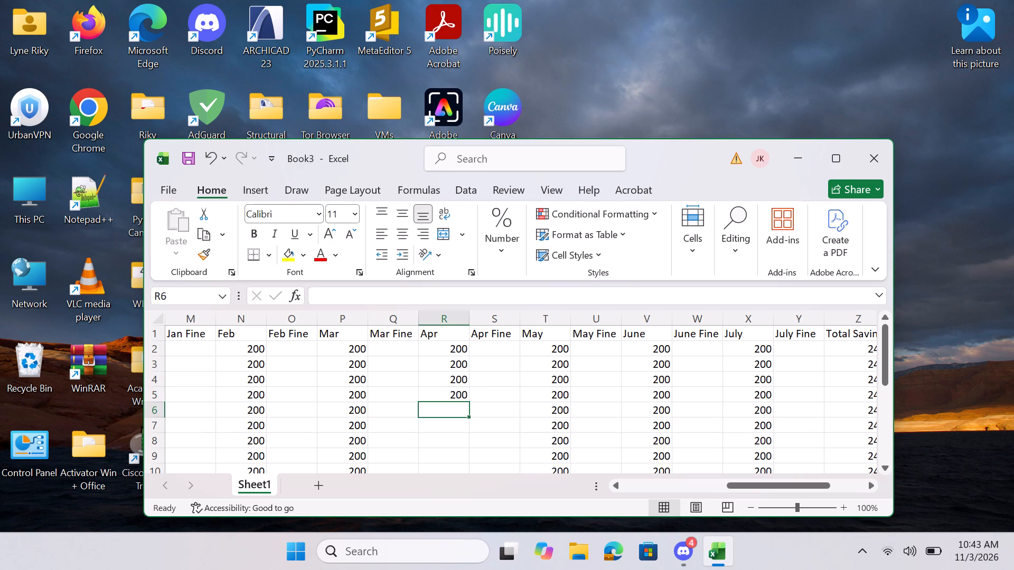
Enter 200 as the Apr savings for the members in rows 6 to 10 (cells R6 to R10).
{"action": "key", "text": "2"}
{"action": "type", "text": "00"}
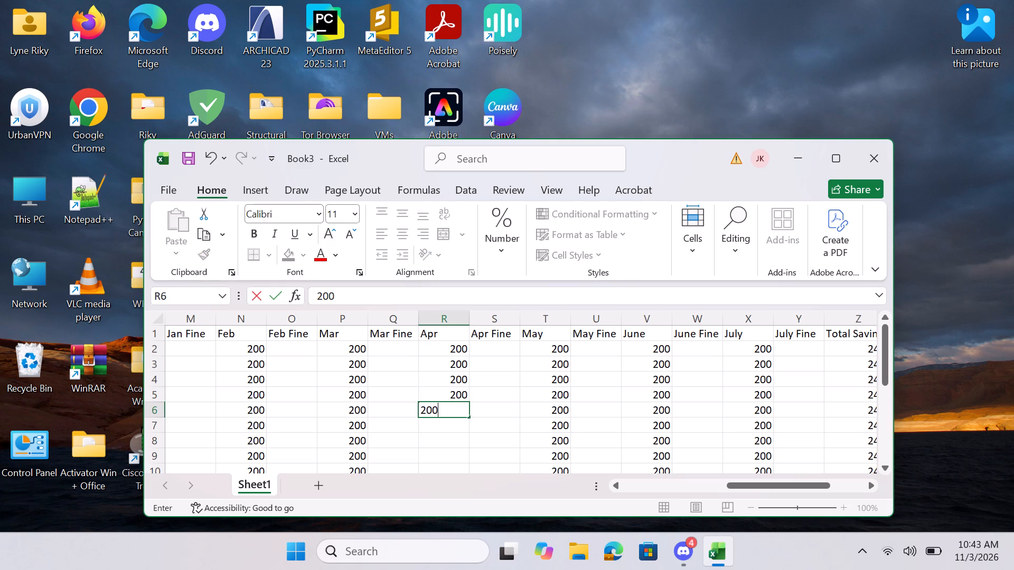
{"action": "key", "text": "Return"}
{"action": "type", "text": "200"}
{"action": "key", "text": "Return"}
{"action": "key", "text": "2"}
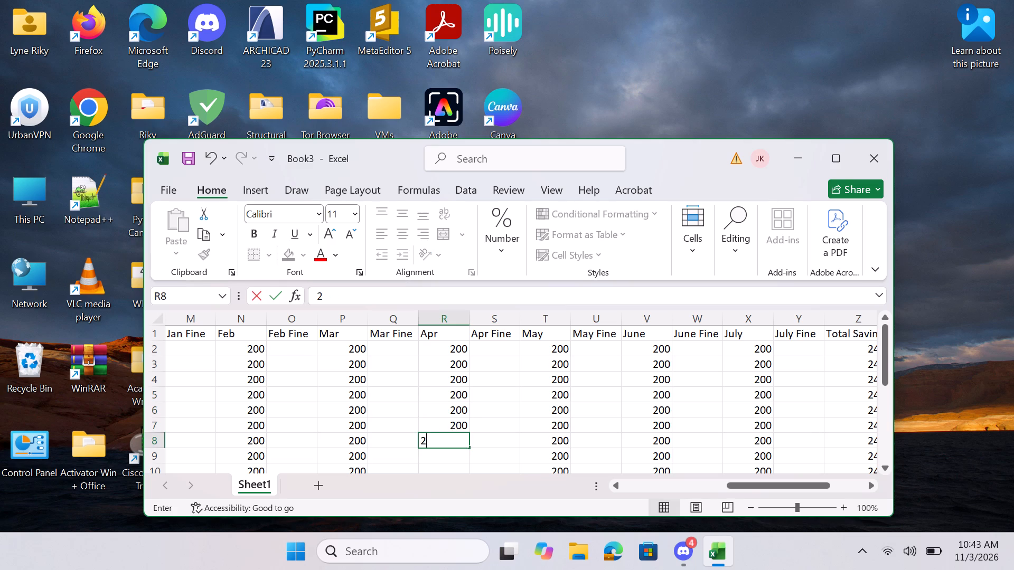
{"action": "type", "text": "00"}
{"action": "key", "text": "Return"}
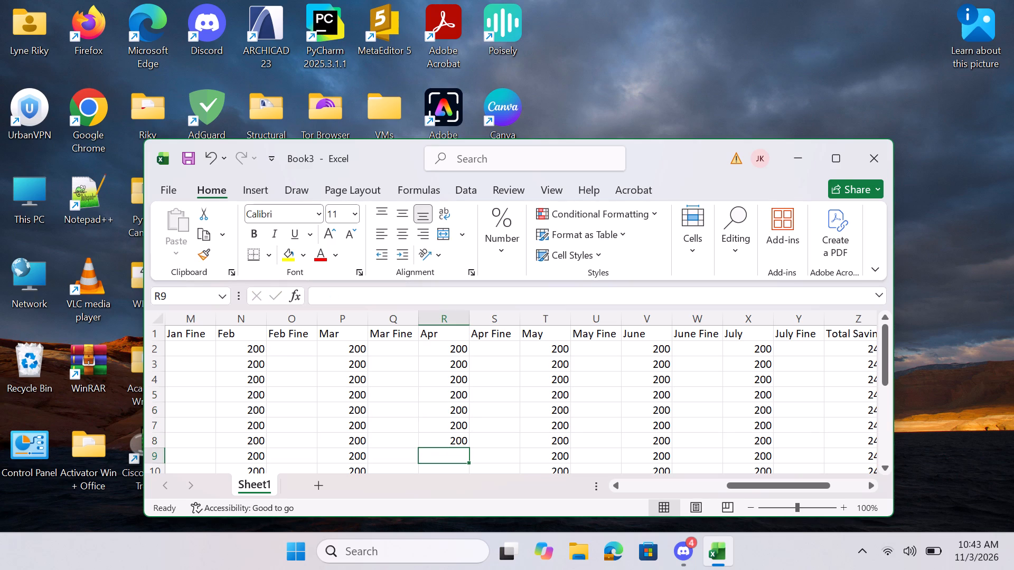
{"action": "type", "text": "200"}
{"action": "key", "text": "Return"}
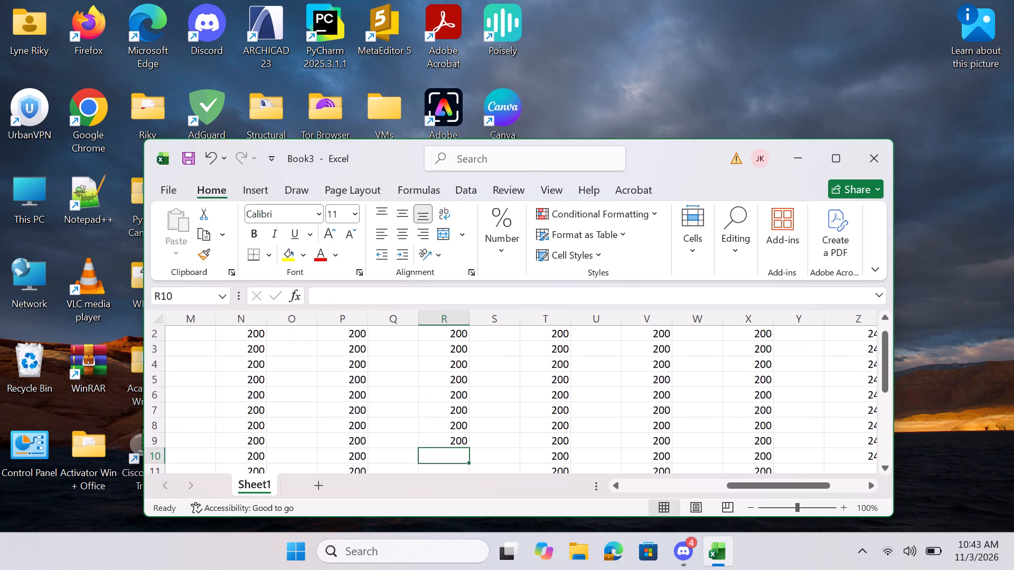
{"action": "type", "text": "200"}
{"action": "key", "text": "Return"}
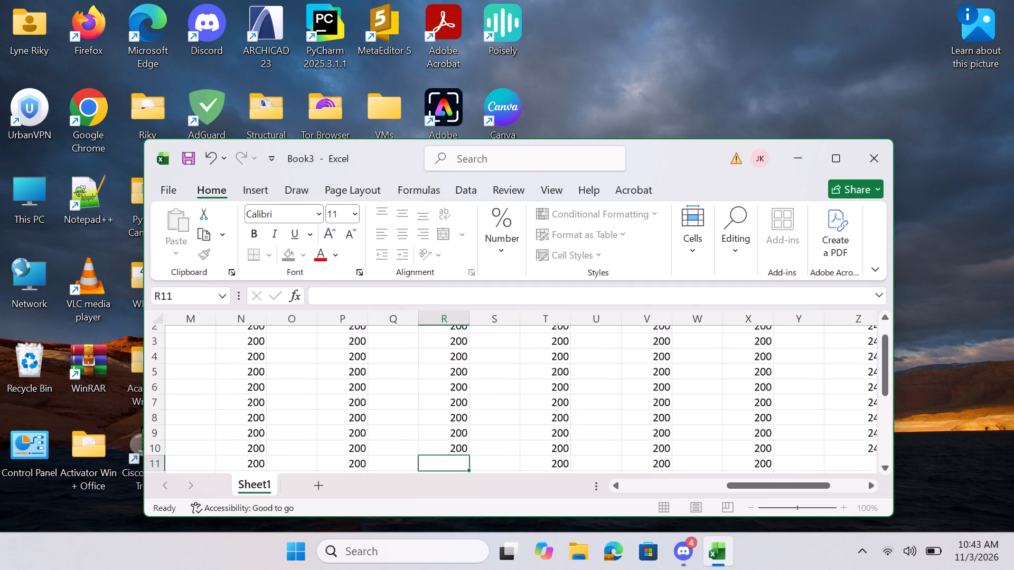
Enter 200 as the Apr savings for the members in rows 11 and 12 (cells R11 and R12).
{"action": "type", "text": "300"}
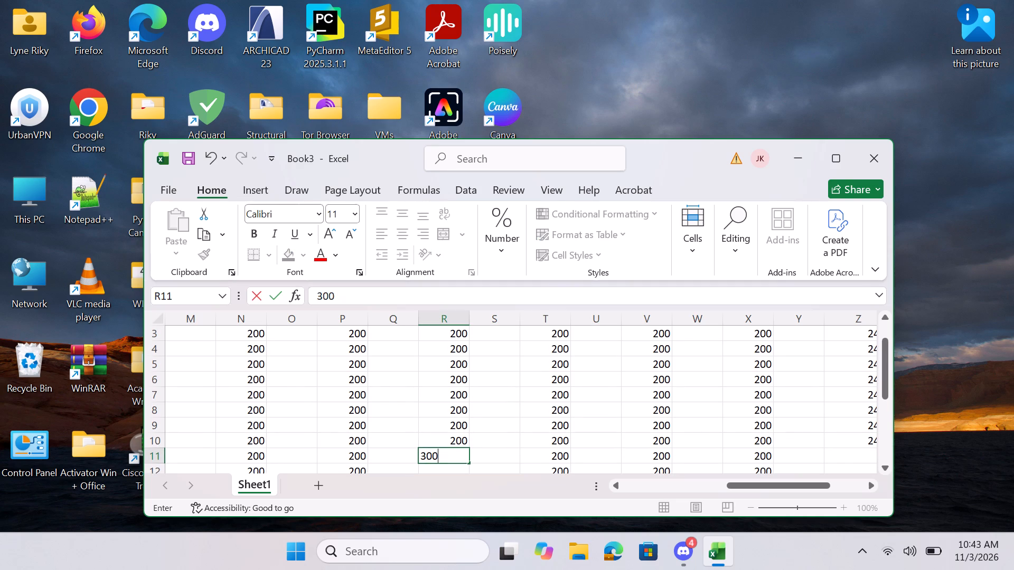
{"action": "key", "text": "BackSpace"}
{"action": "key", "text": "BackSpace"}
{"action": "key", "text": "BackSpace"}
{"action": "type", "text": "200"}
{"action": "key", "text": "Return"}
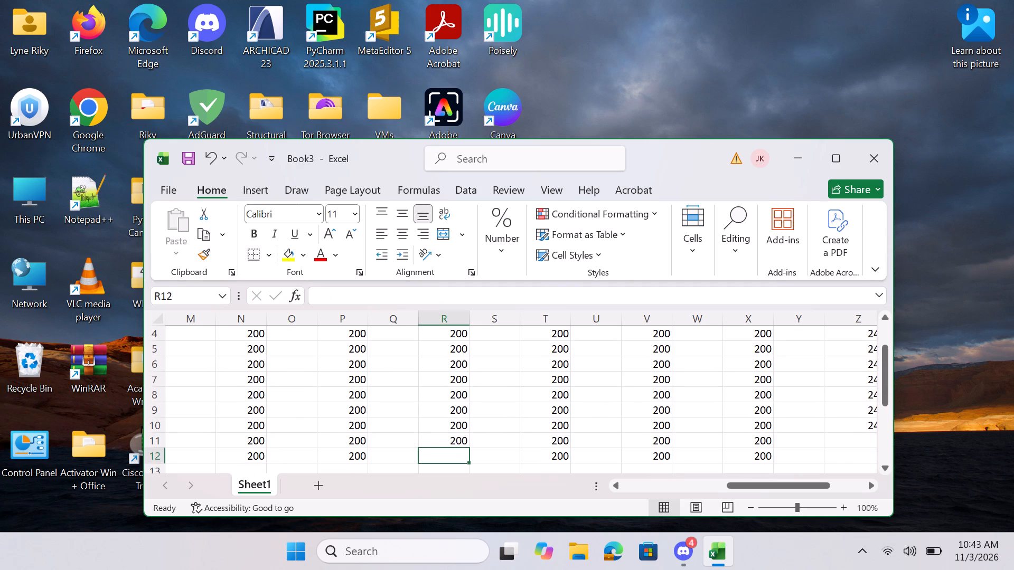
{"action": "type", "text": "200"}
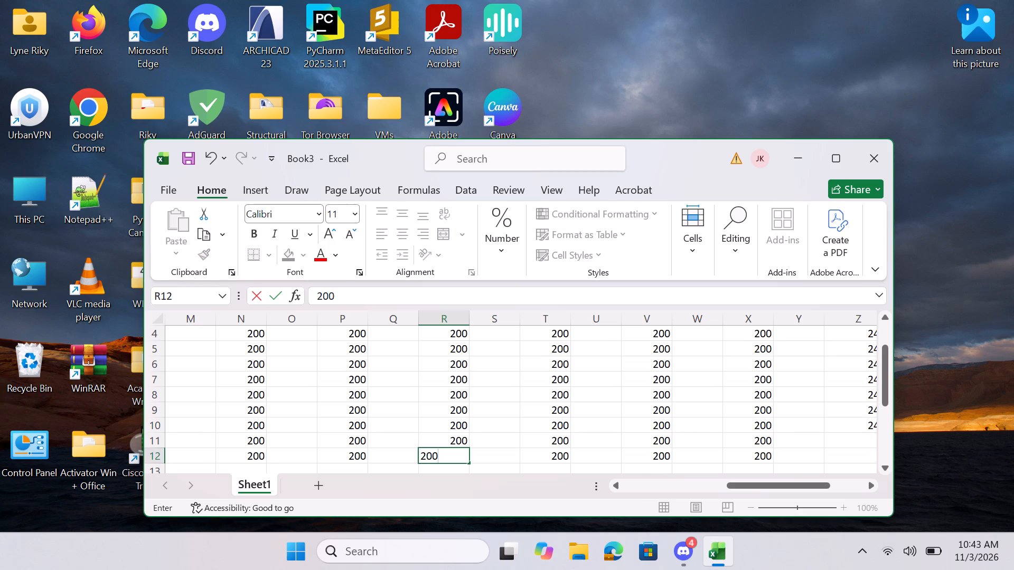
{"action": "key", "text": "Return"}
Enter 0 as the Apr savings for the members in rows 13 to 15 (cells R13 to R15).
{"action": "scroll", "coordinate": [452, 344], "scroll_direction": "down", "scroll_amount": 1}
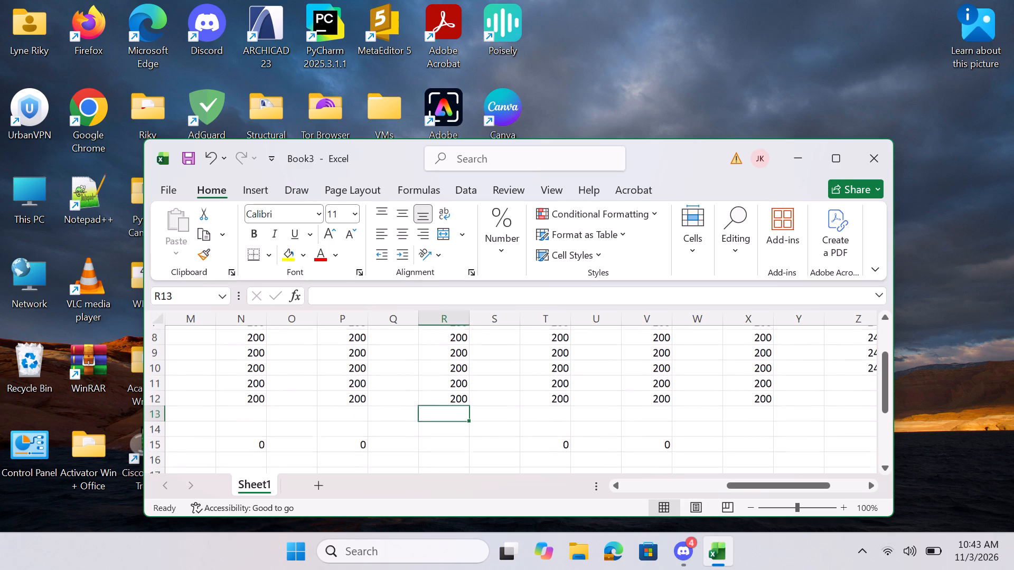
{"action": "scroll", "coordinate": [452, 344], "scroll_direction": "down", "scroll_amount": 1}
{"action": "scroll", "coordinate": [452, 344], "scroll_direction": "right", "scroll_amount": 1}
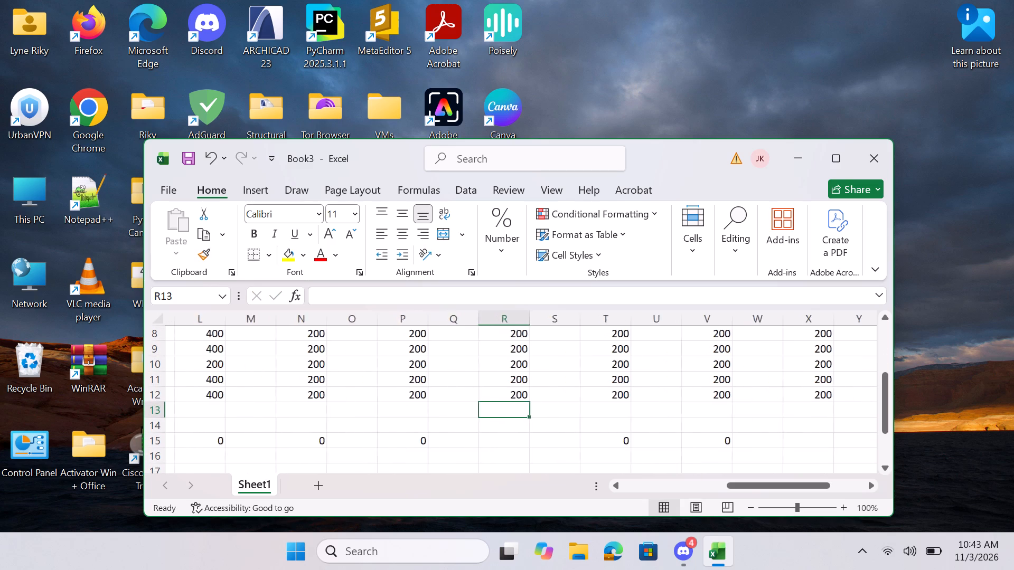
{"action": "scroll", "coordinate": [452, 344], "scroll_direction": "right", "scroll_amount": 2}
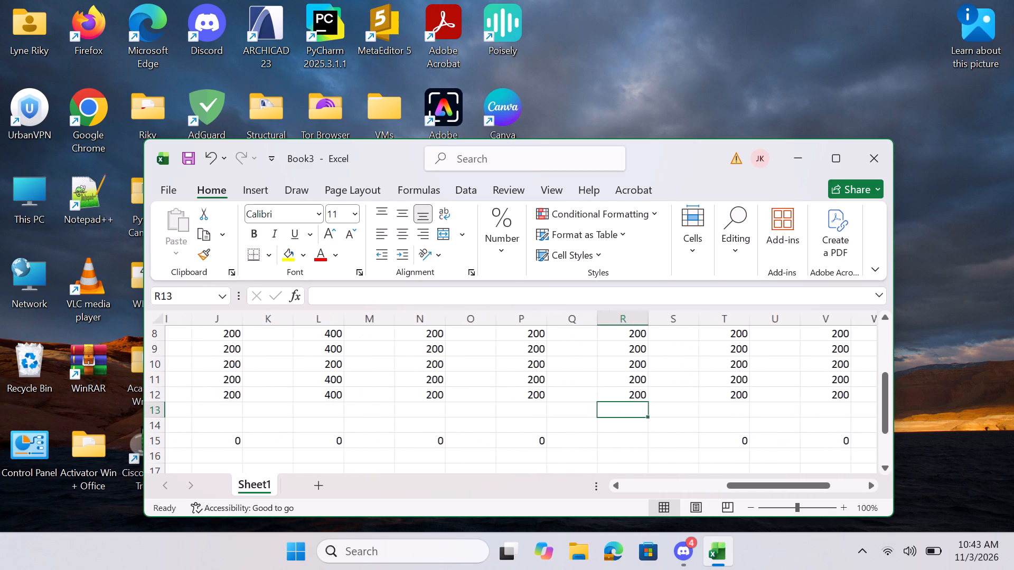
{"action": "key", "text": "0"}
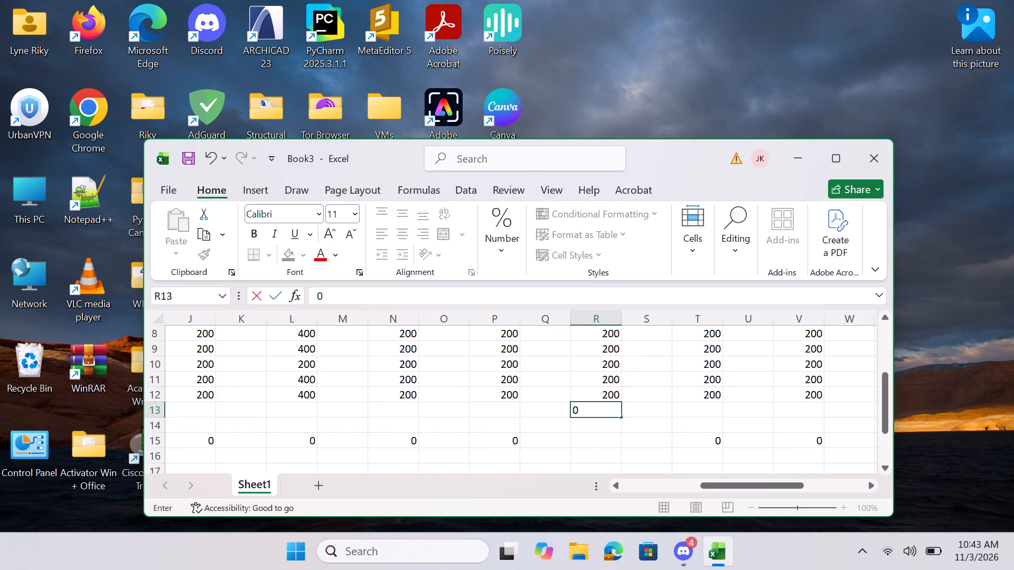
{"action": "key", "text": "Return"}
{"action": "key", "text": "0"}
{"action": "key", "text": "Return"}
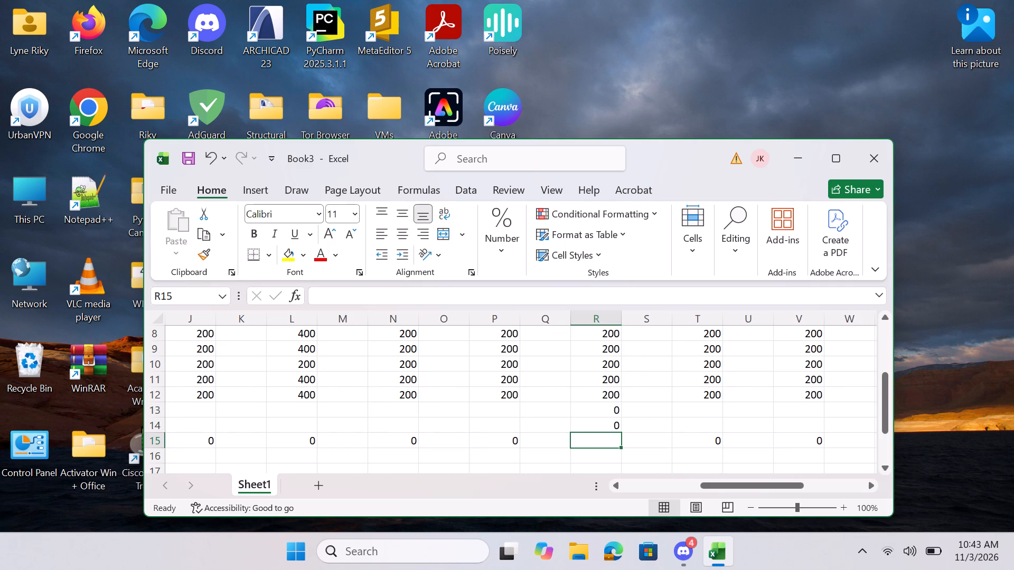
{"action": "key", "text": "0"}
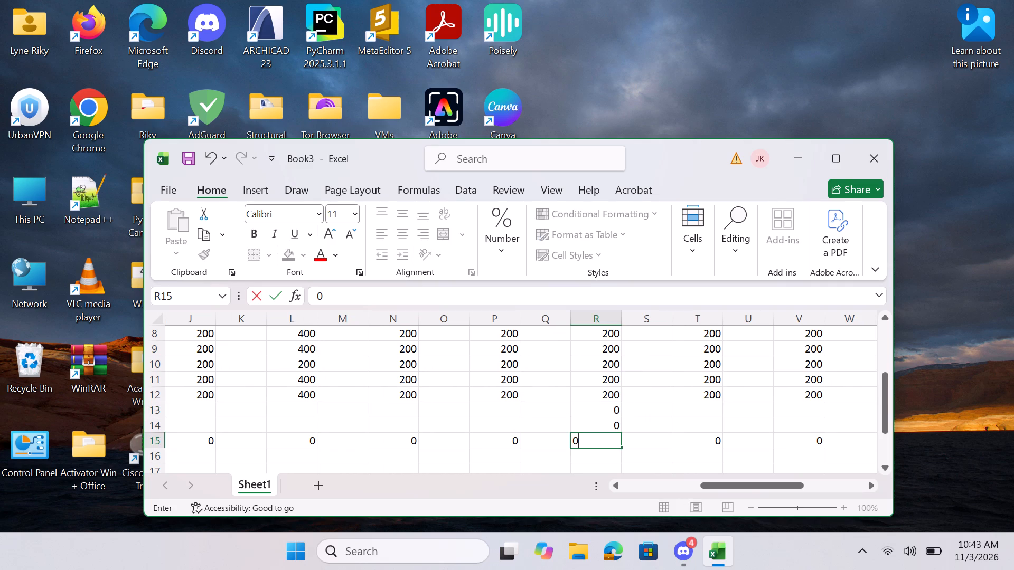
Enter 0 as the Mar savings for the members in rows 13 and 14 (cells P13 and P14).
{"action": "left_click", "coordinate": [505, 416]}
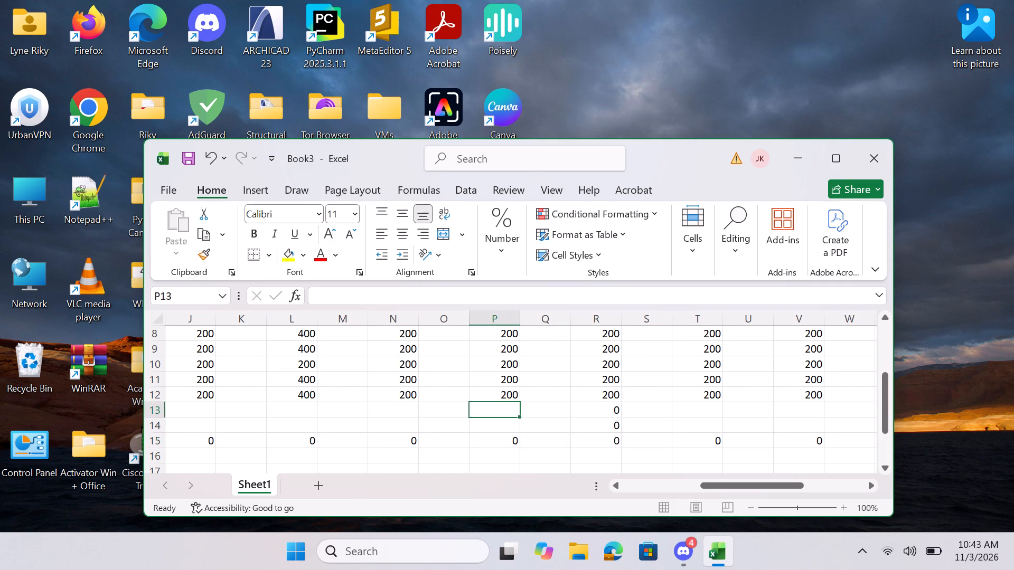
{"action": "key", "text": "0"}
{"action": "key", "text": "Return"}
{"action": "key", "text": "0"}
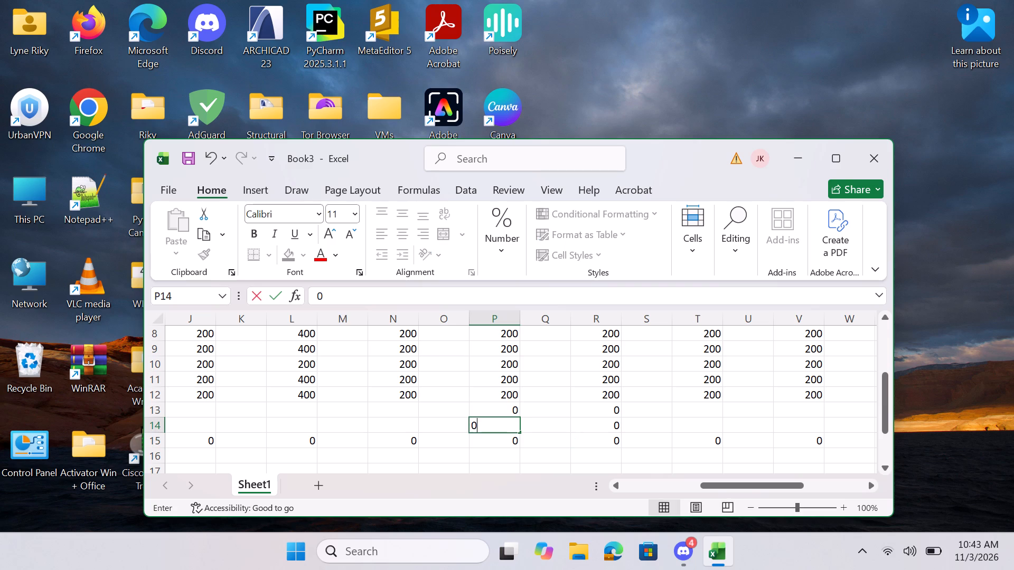
{"action": "key", "text": "Return"}
Enter 0 as the Feb savings for the members in rows 13 and 14 (cells N13 and N14).
{"action": "left_click", "coordinate": [395, 414]}
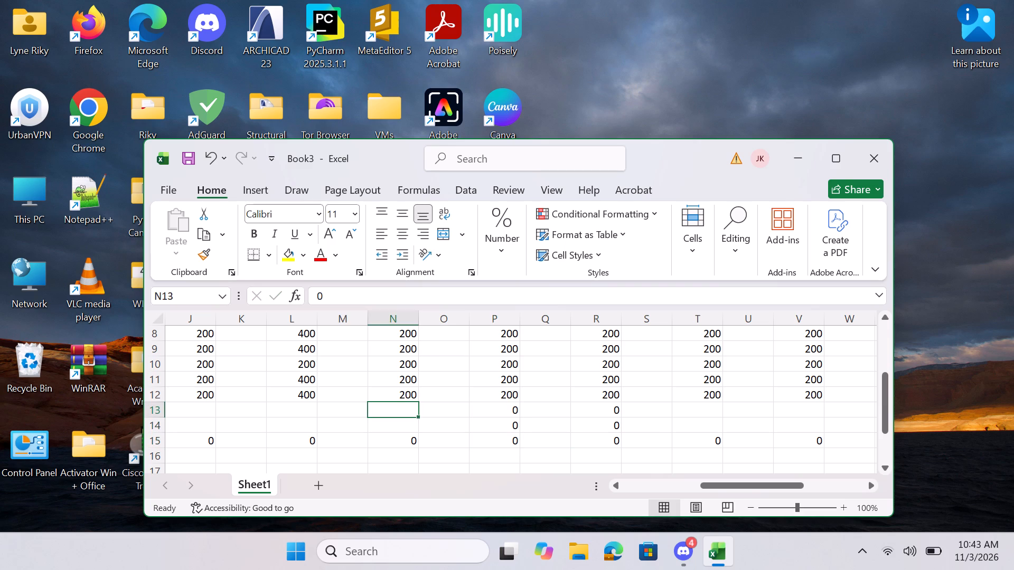
{"action": "key", "text": "o"}
{"action": "key", "text": "Return"}
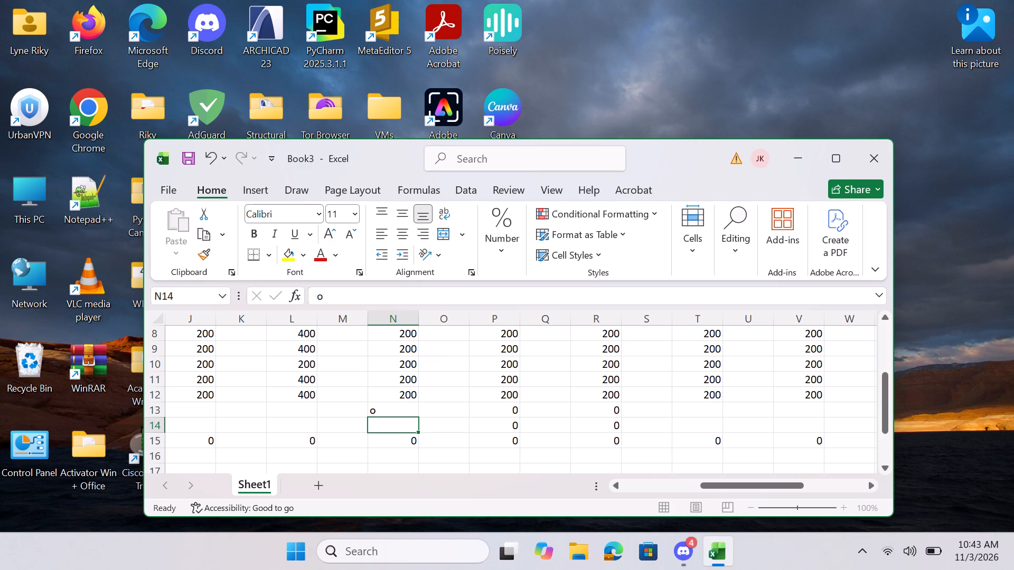
{"action": "left_click", "coordinate": [382, 405]}
{"action": "key", "text": "BackSpace"}
{"action": "key", "text": "0"}
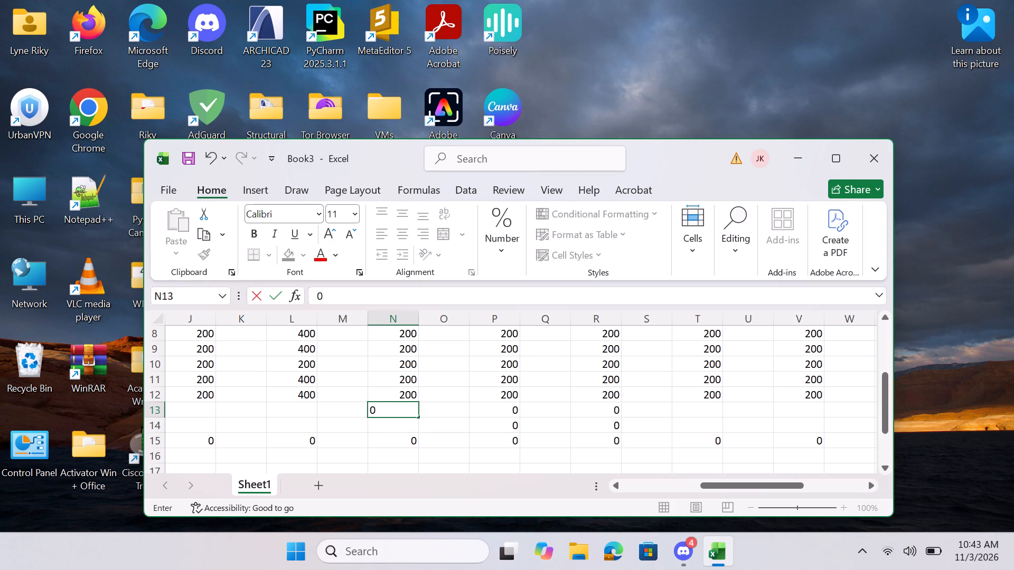
{"action": "key", "text": "Return"}
{"action": "key", "text": "0"}
{"action": "key", "text": "Return"}
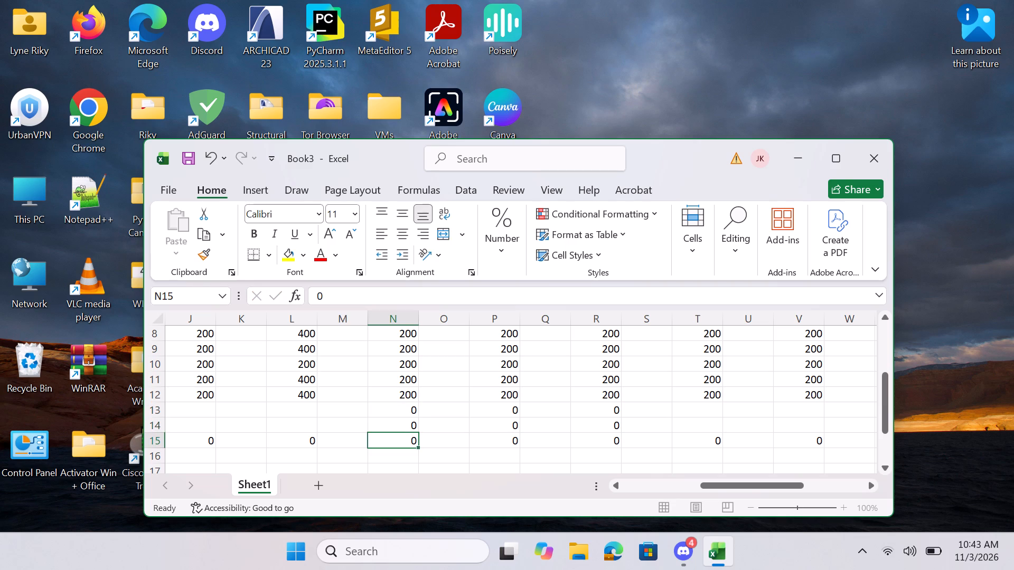
Enter 0 as the Jan savings for the members in rows 13 and 14 (cells L13 and L14).
{"action": "left_click", "coordinate": [311, 407]}
{"action": "key", "text": "0"}
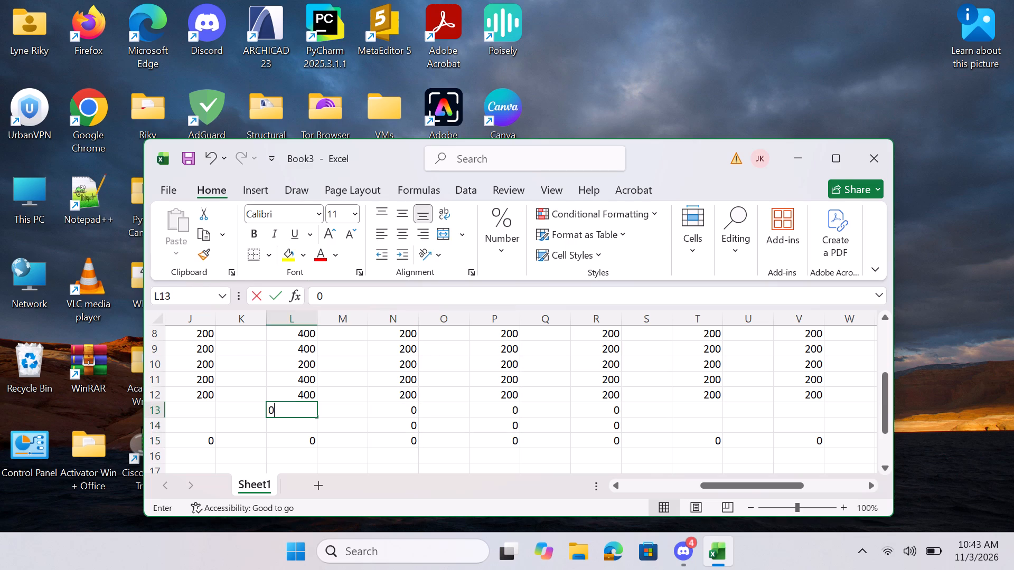
{"action": "key", "text": "Return"}
{"action": "key", "text": "0"}
{"action": "key", "text": "Return"}
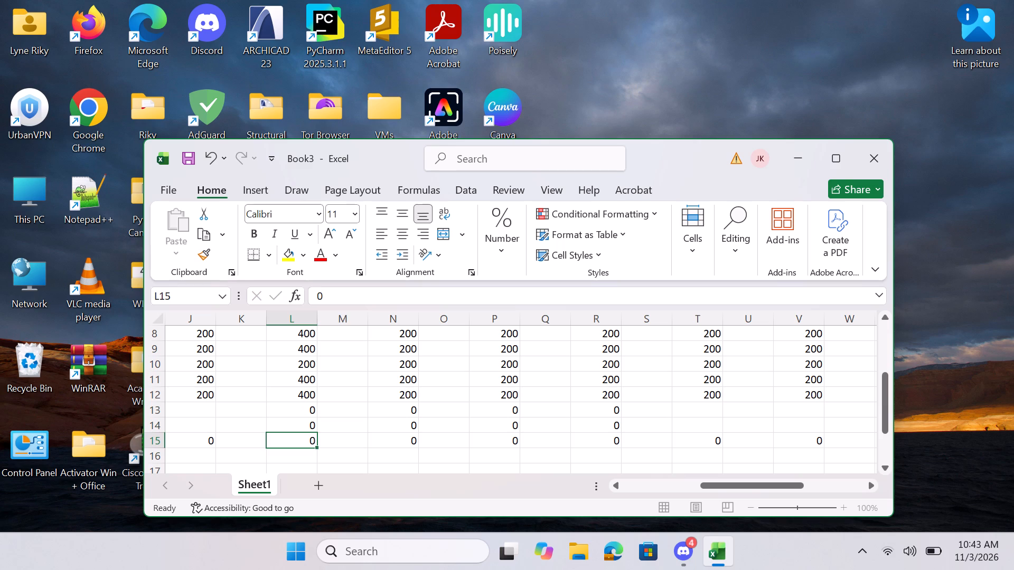
Enter 0 as the Dec savings for the members in rows 13 and 15 (cells J13 and J15).
{"action": "left_click", "coordinate": [203, 408]}
{"action": "key", "text": "0"}
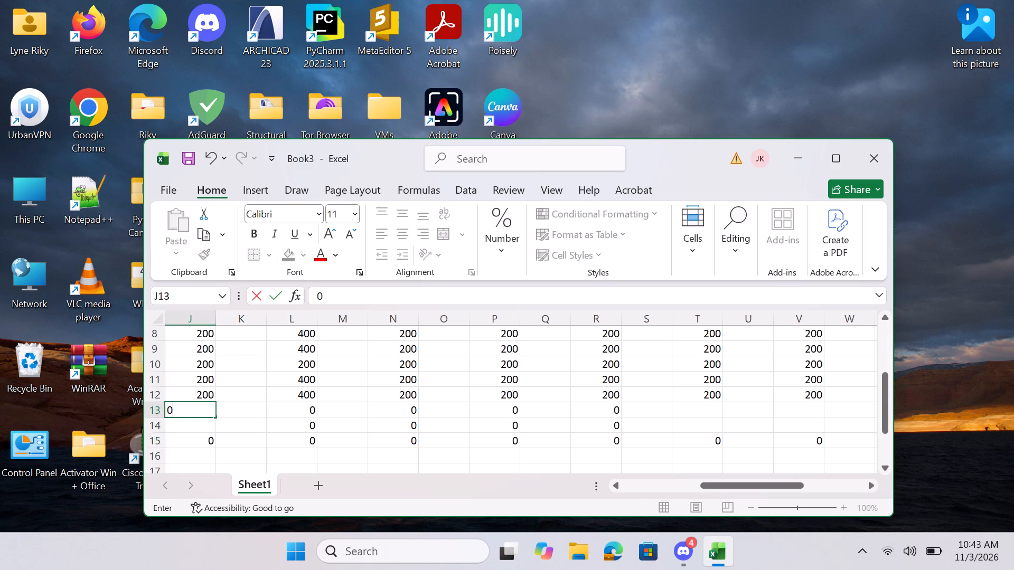
{"action": "key", "text": "Return"}
{"action": "key", "text": "Return"}
{"action": "key", "text": "0"}
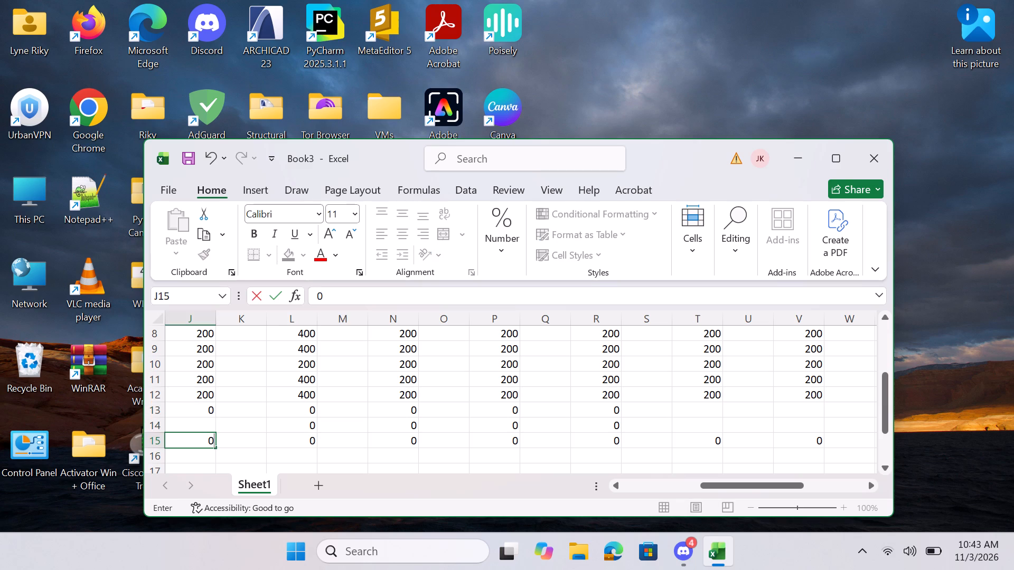
{"action": "key", "text": "Return"}
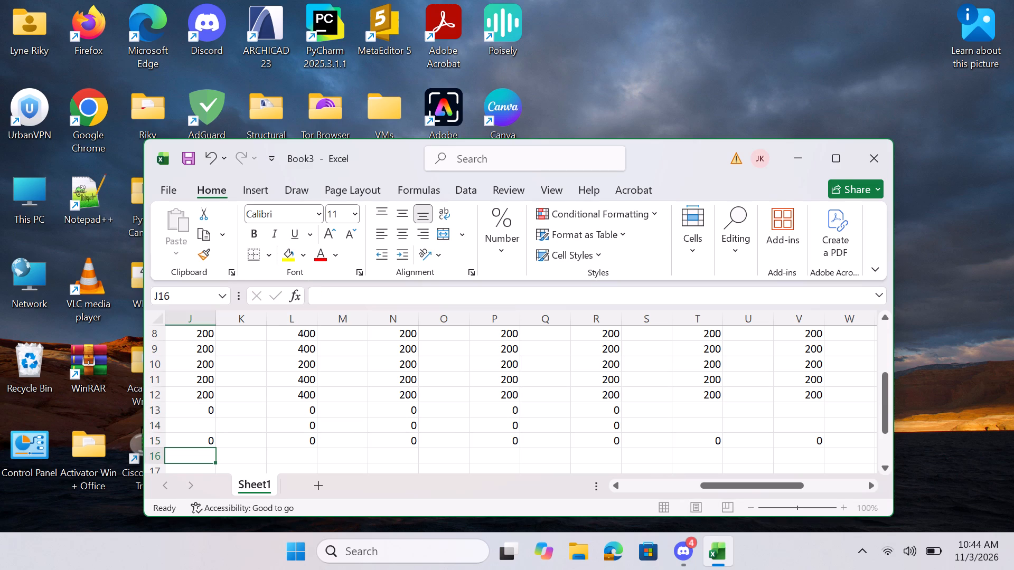
Enter 0 as the Dec savings for the member in row 14 (cell J14).
{"action": "double_click", "coordinate": [180, 419]}
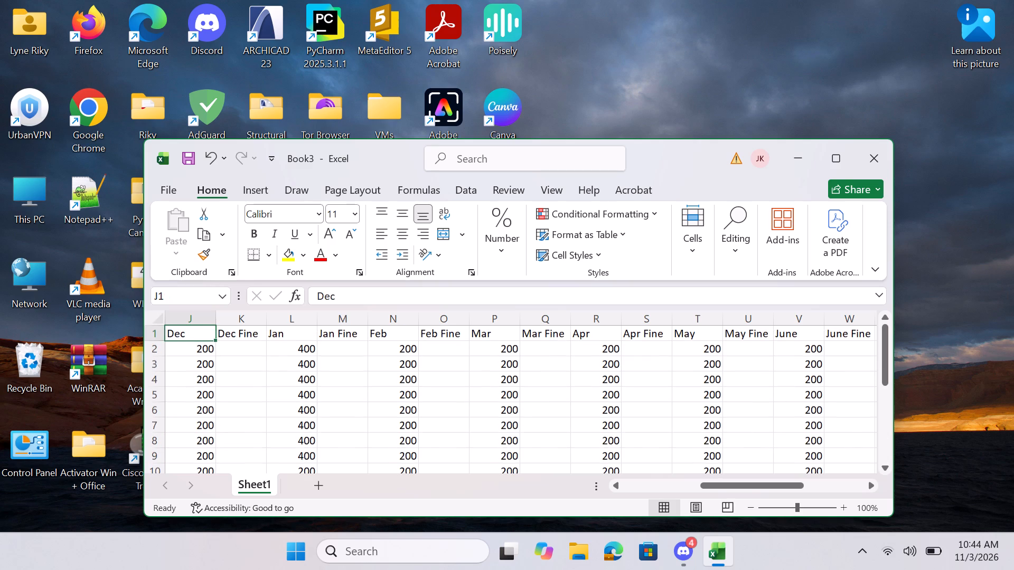
{"action": "scroll", "coordinate": [287, 436], "scroll_direction": "down", "scroll_amount": 4}
{"action": "scroll", "coordinate": [287, 436], "scroll_direction": "up", "scroll_amount": 4}
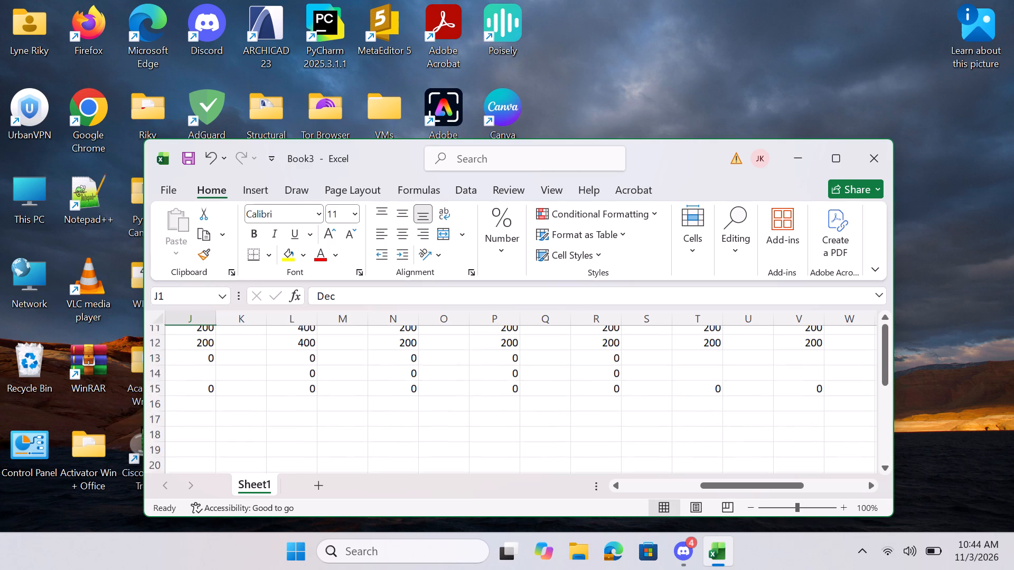
{"action": "scroll", "coordinate": [287, 436], "scroll_direction": "up", "scroll_amount": 2}
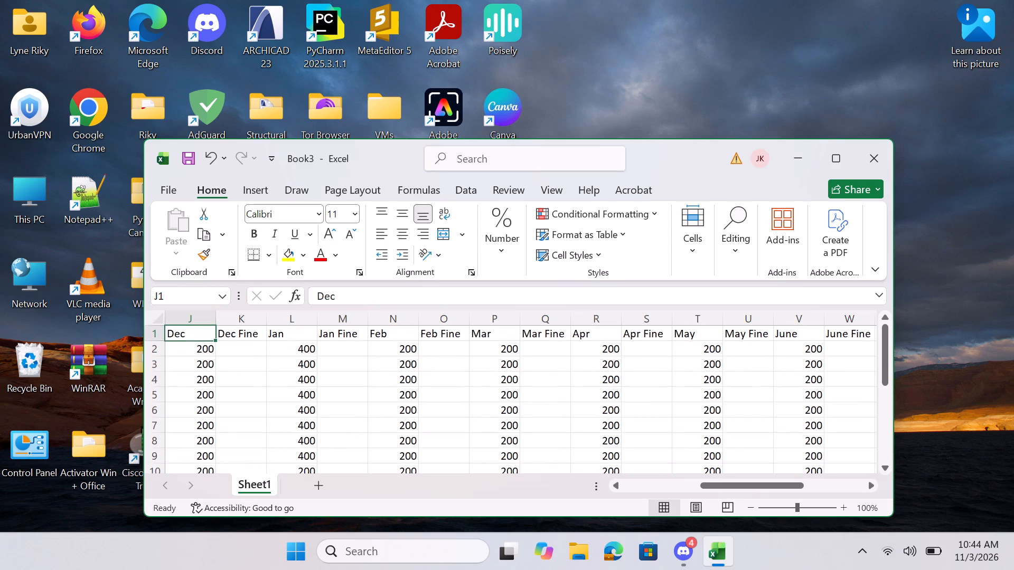
{"action": "scroll", "coordinate": [287, 436], "scroll_direction": "up", "scroll_amount": 2}
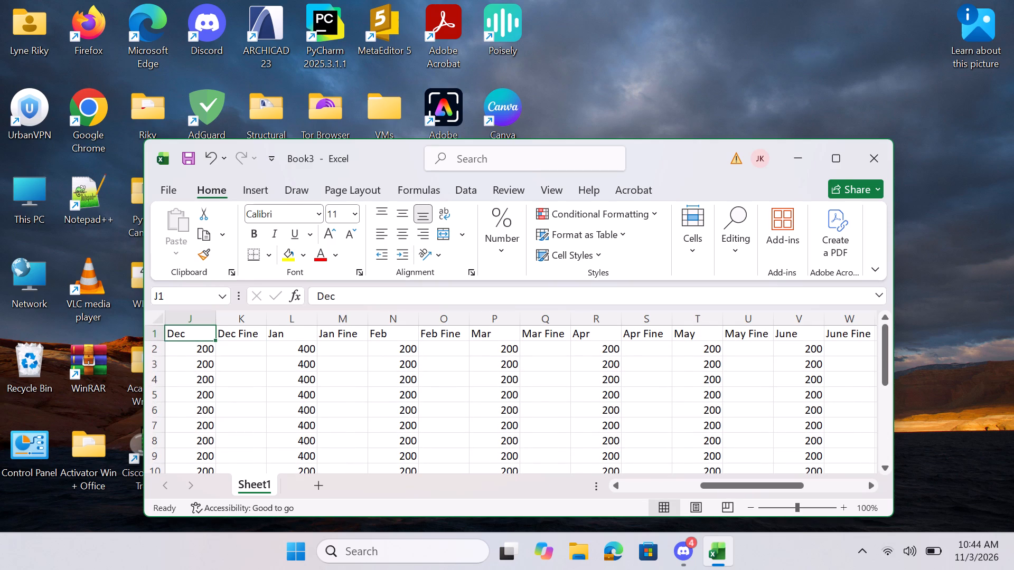
{"action": "scroll", "coordinate": [386, 395], "scroll_direction": "left", "scroll_amount": 9}
{"action": "scroll", "coordinate": [386, 395], "scroll_direction": "right", "scroll_amount": 11}
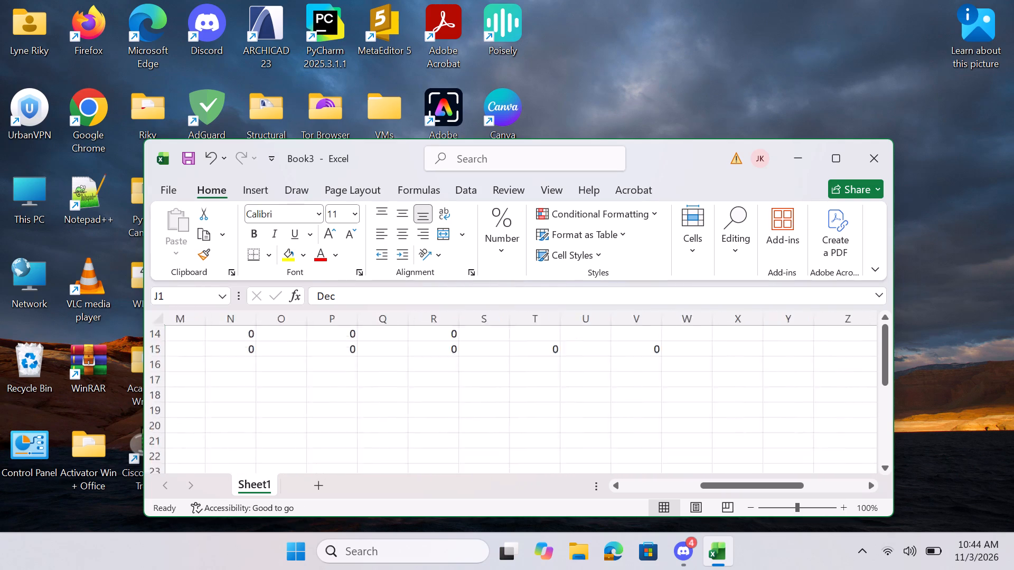
{"action": "scroll", "coordinate": [386, 395], "scroll_direction": "right", "scroll_amount": 12}
{"action": "scroll", "coordinate": [386, 395], "scroll_direction": "up", "scroll_amount": 7}
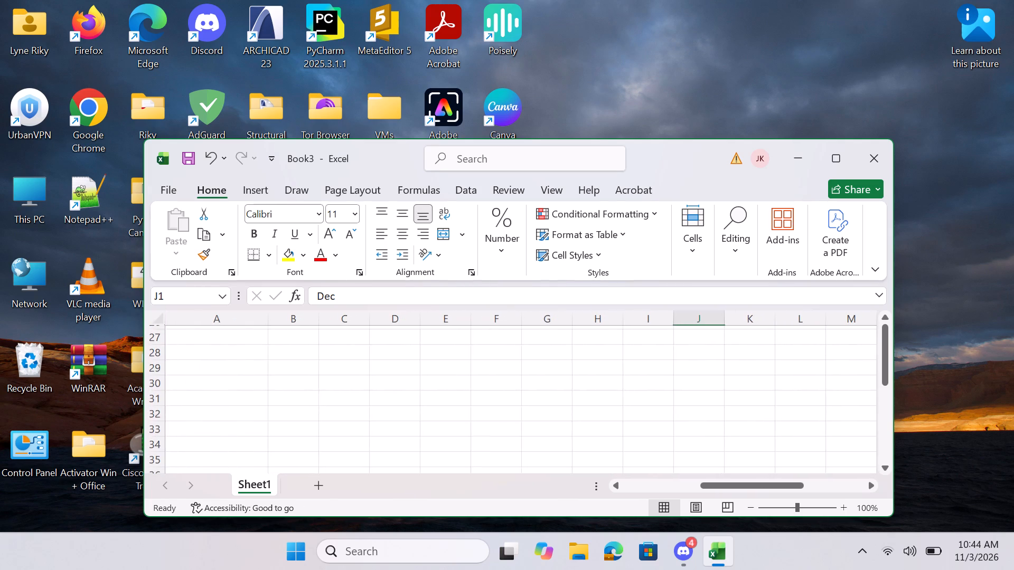
{"action": "scroll", "coordinate": [386, 395], "scroll_direction": "up", "scroll_amount": 8}
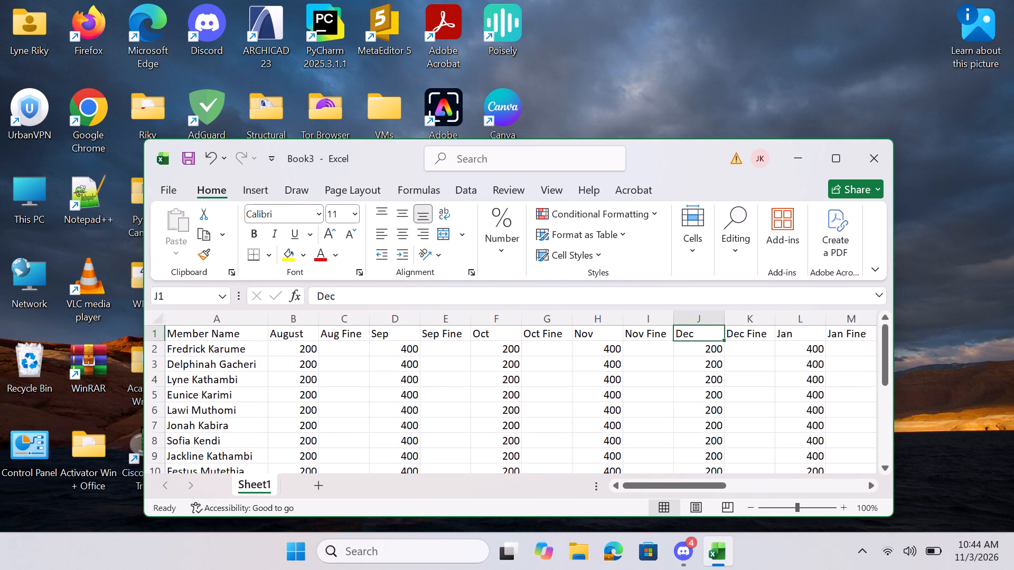
{"action": "scroll", "coordinate": [418, 410], "scroll_direction": "down", "scroll_amount": 2}
{"action": "scroll", "coordinate": [418, 410], "scroll_direction": "left", "scroll_amount": 1}
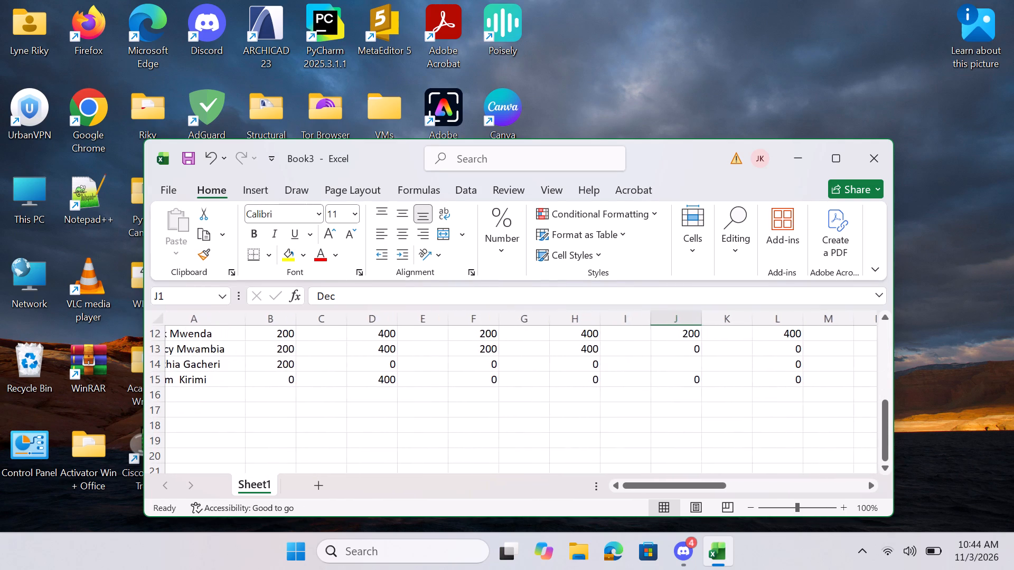
{"action": "scroll", "coordinate": [418, 410], "scroll_direction": "left", "scroll_amount": 3}
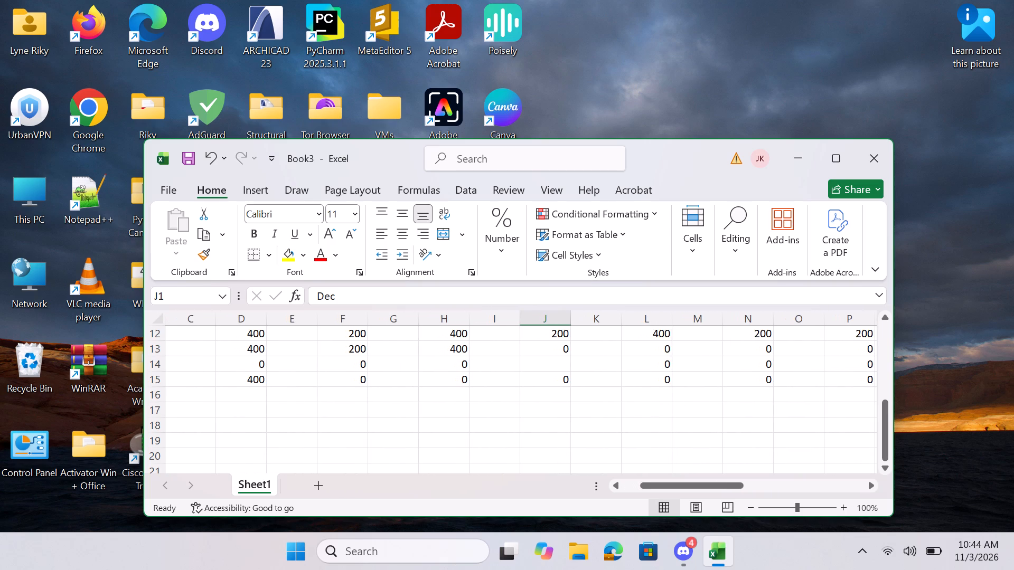
{"action": "left_click", "coordinate": [561, 360]}
{"action": "key", "text": "0"}
{"action": "scroll", "coordinate": [561, 360], "scroll_direction": "left", "scroll_amount": 4}
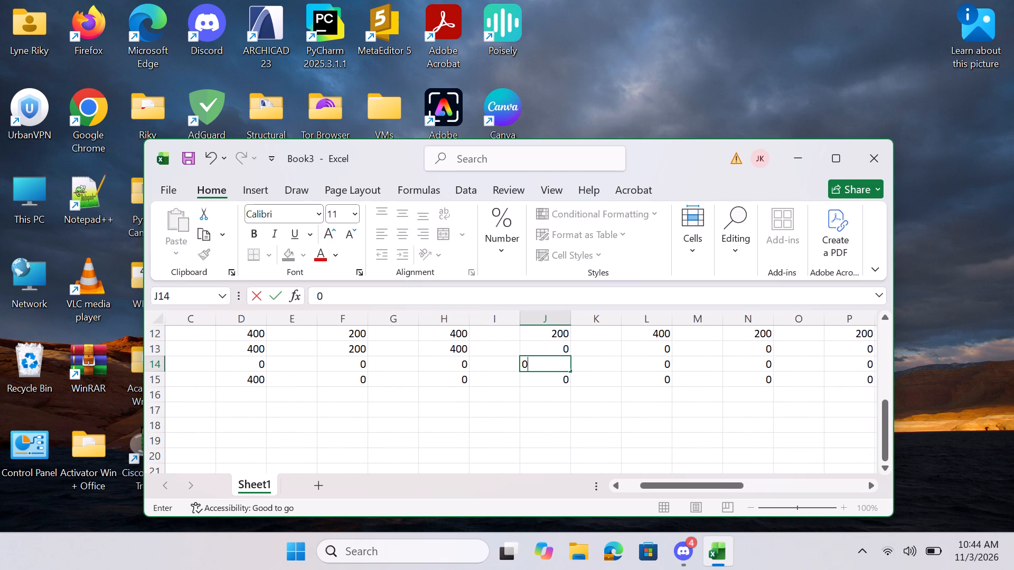
{"action": "left_click_drag", "start_coordinate": [561, 360], "coordinate": [671, 389]}
Enter 0 as the May savings for the members in rows 13 and 14 (cells T13 and T14).
{"action": "scroll", "coordinate": [671, 389], "scroll_direction": "left", "scroll_amount": 8}
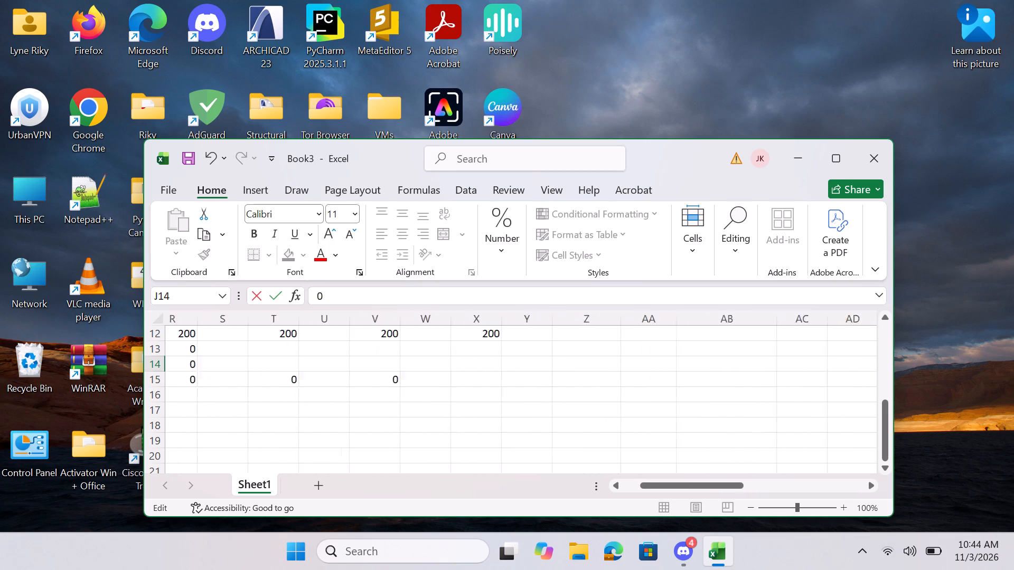
{"action": "scroll", "coordinate": [671, 389], "scroll_direction": "right", "scroll_amount": 7}
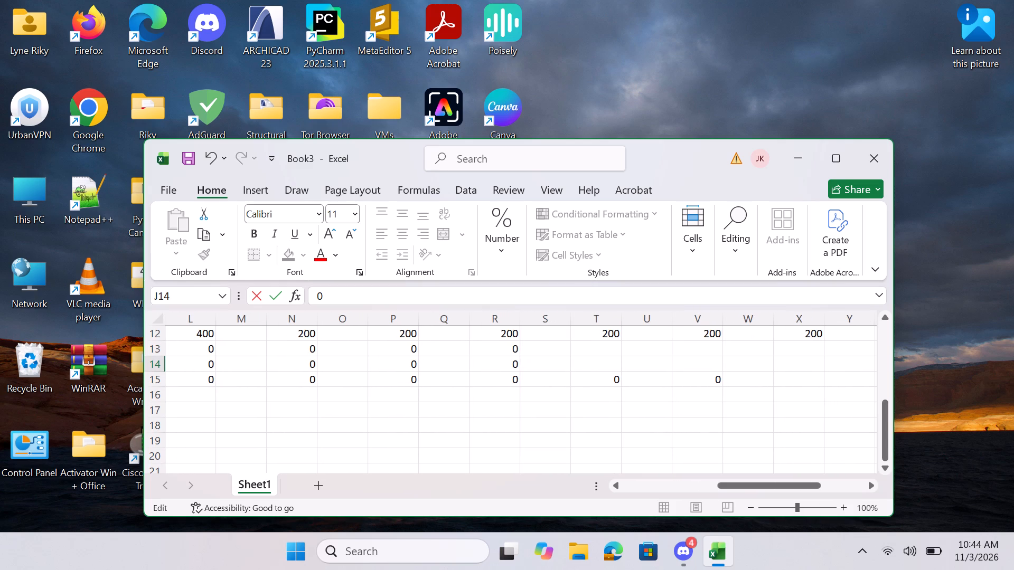
{"action": "left_click", "coordinate": [609, 349]}
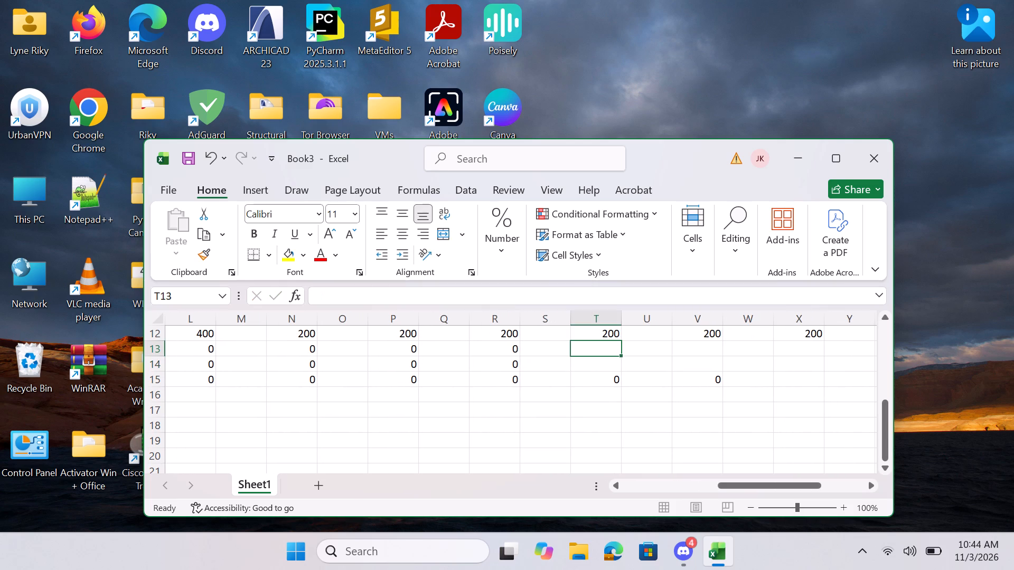
{"action": "key", "text": "0"}
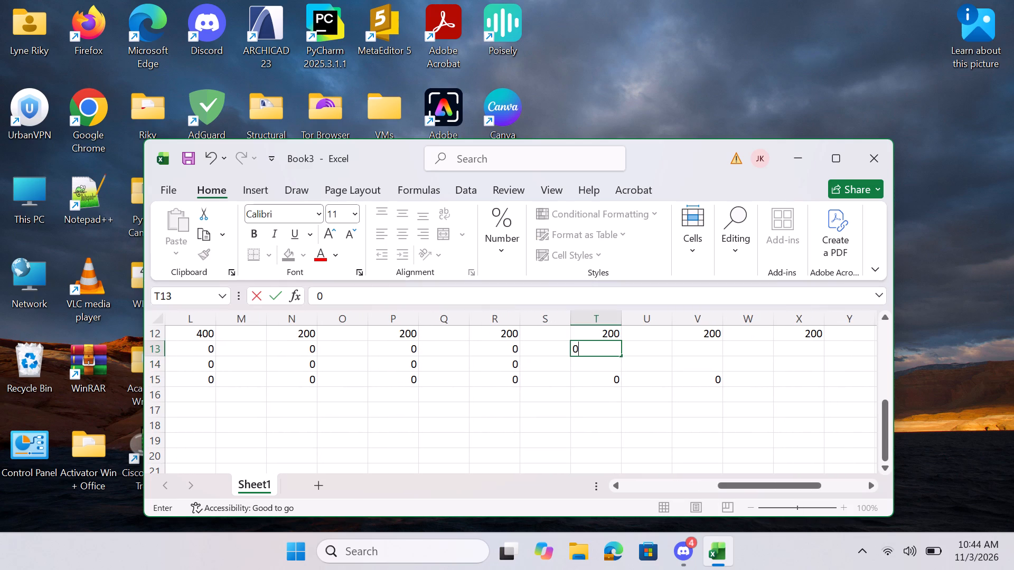
{"action": "left_click", "coordinate": [607, 362]}
{"action": "key", "text": "0"}
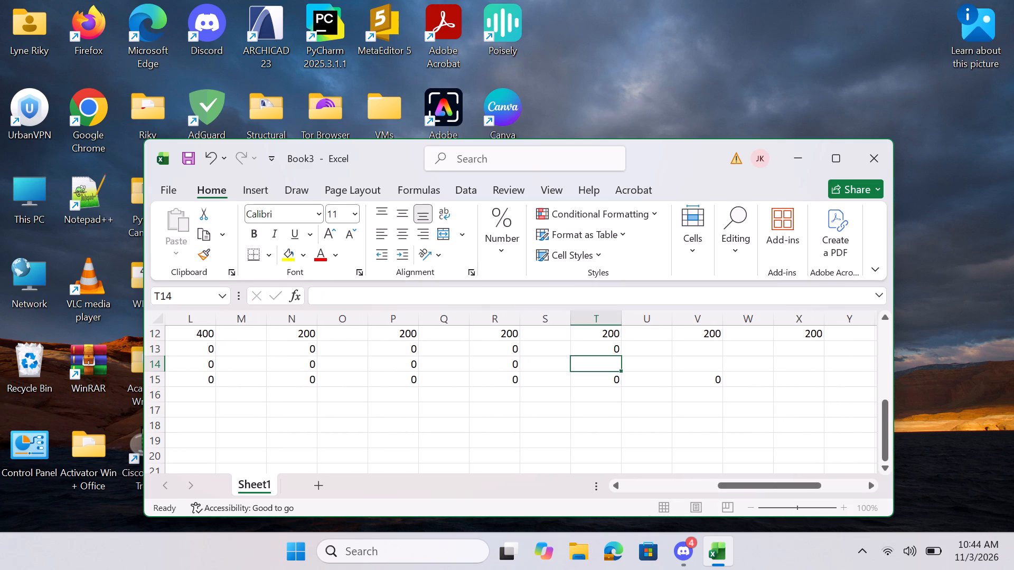
Enter 0 as the June savings for the members in rows 13 and 14 (cells V13 and V14).
{"action": "left_click", "coordinate": [707, 349]}
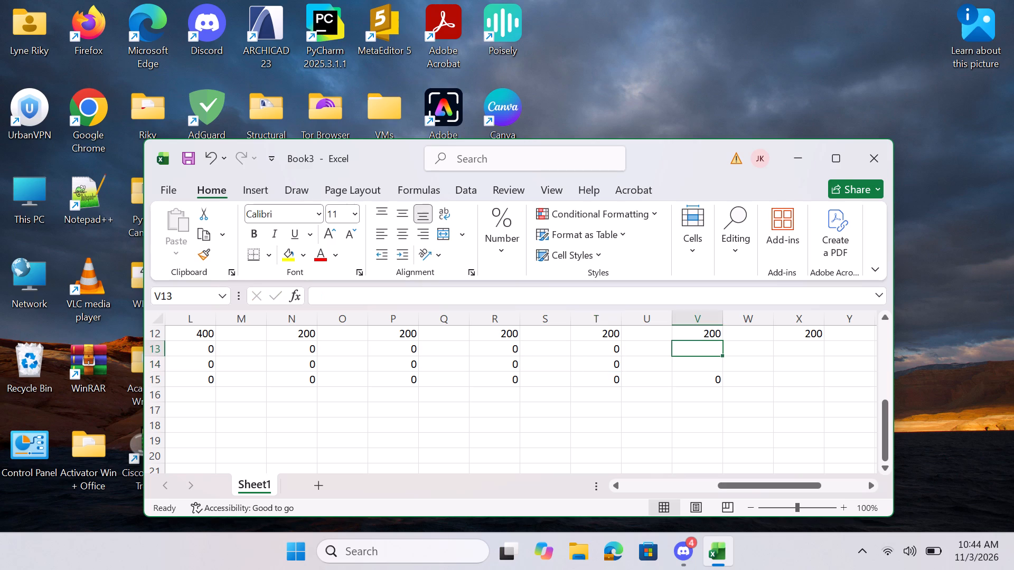
{"action": "key", "text": "9"}
{"action": "key", "text": "BackSpace"}
{"action": "key", "text": "0"}
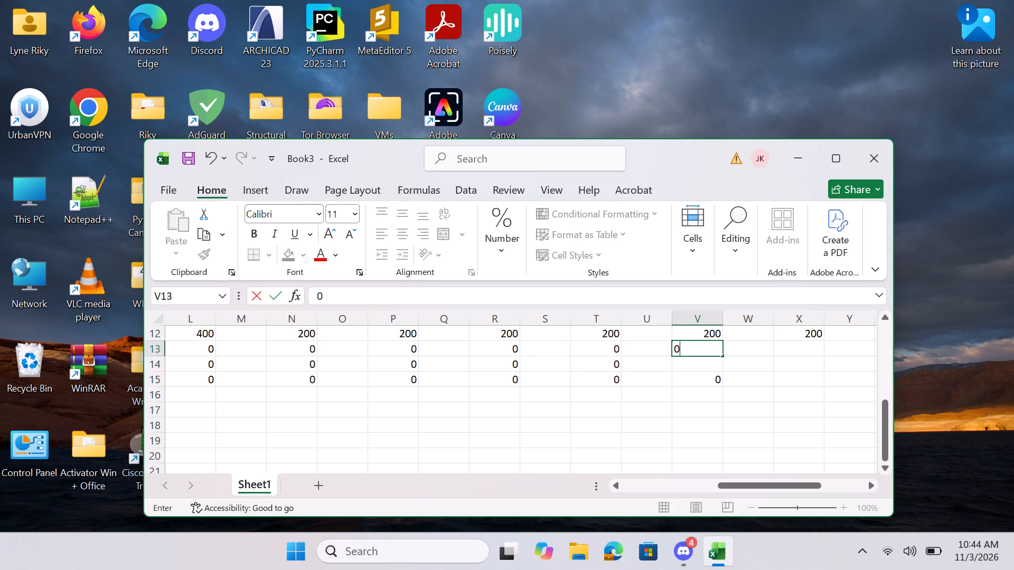
{"action": "key", "text": "Return"}
{"action": "key", "text": "0"}
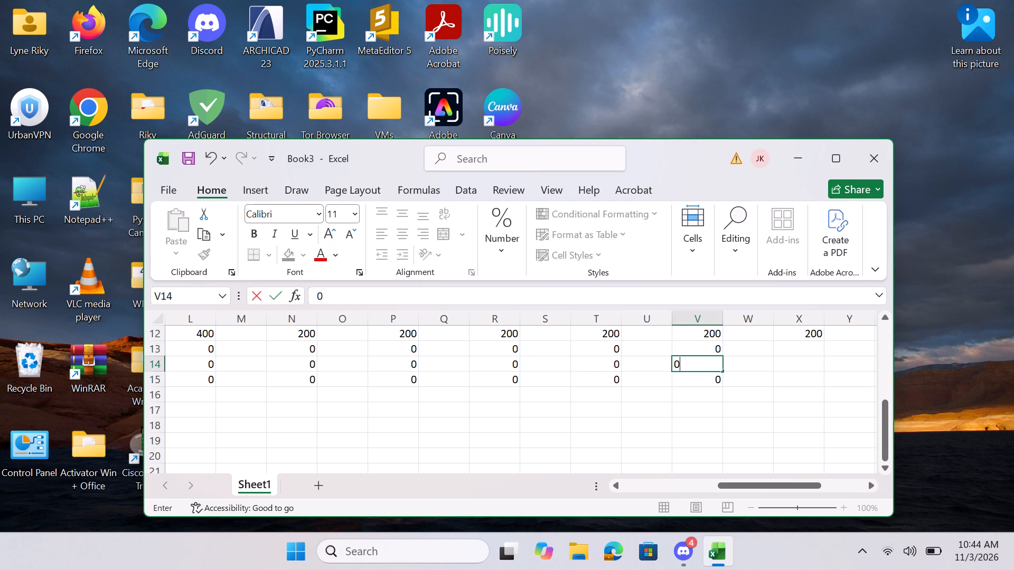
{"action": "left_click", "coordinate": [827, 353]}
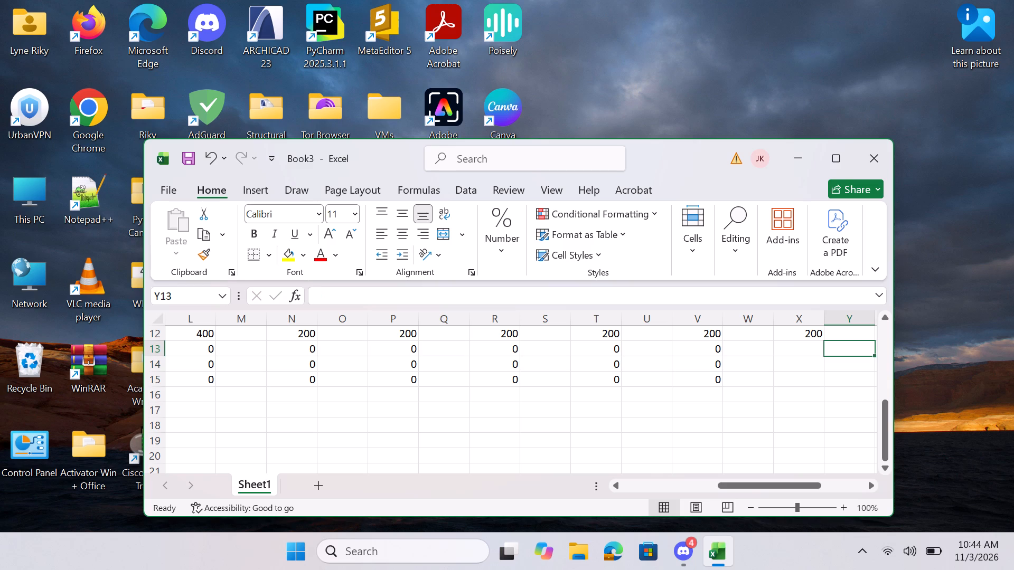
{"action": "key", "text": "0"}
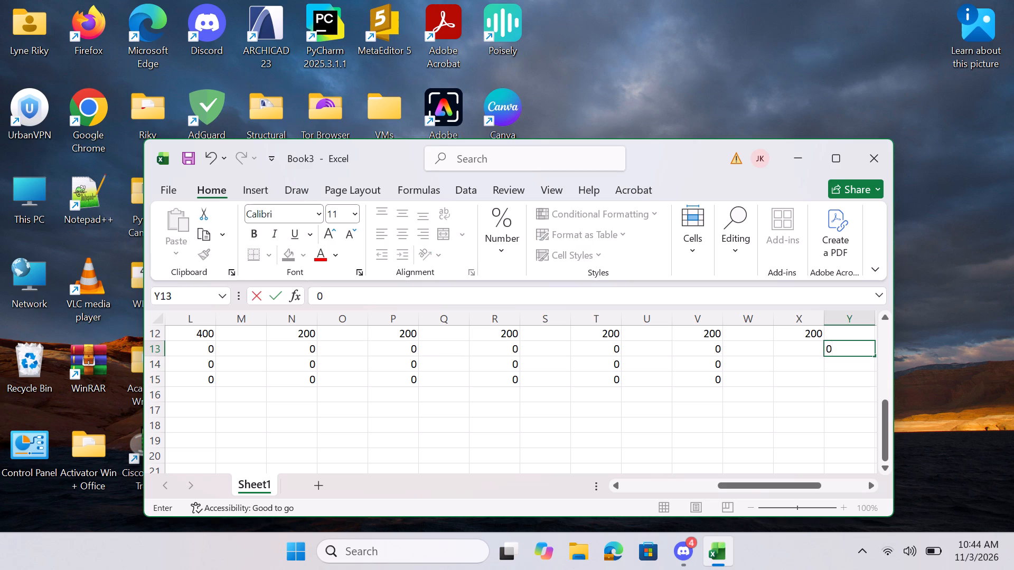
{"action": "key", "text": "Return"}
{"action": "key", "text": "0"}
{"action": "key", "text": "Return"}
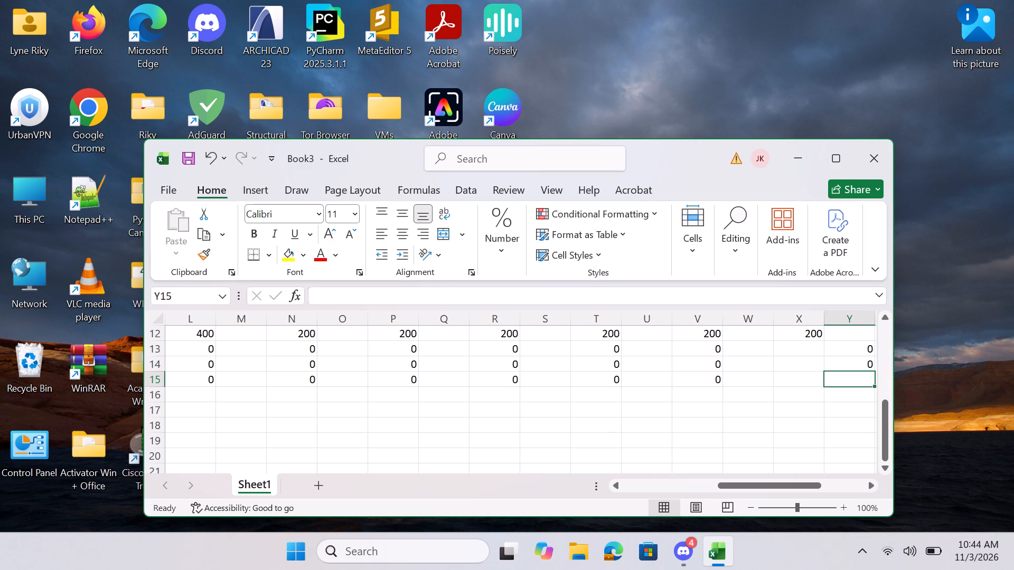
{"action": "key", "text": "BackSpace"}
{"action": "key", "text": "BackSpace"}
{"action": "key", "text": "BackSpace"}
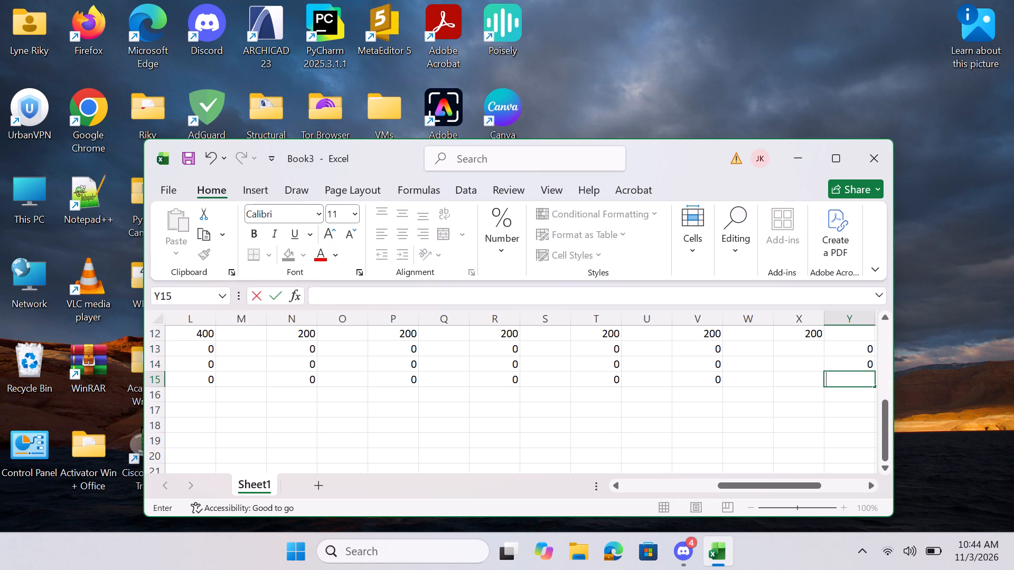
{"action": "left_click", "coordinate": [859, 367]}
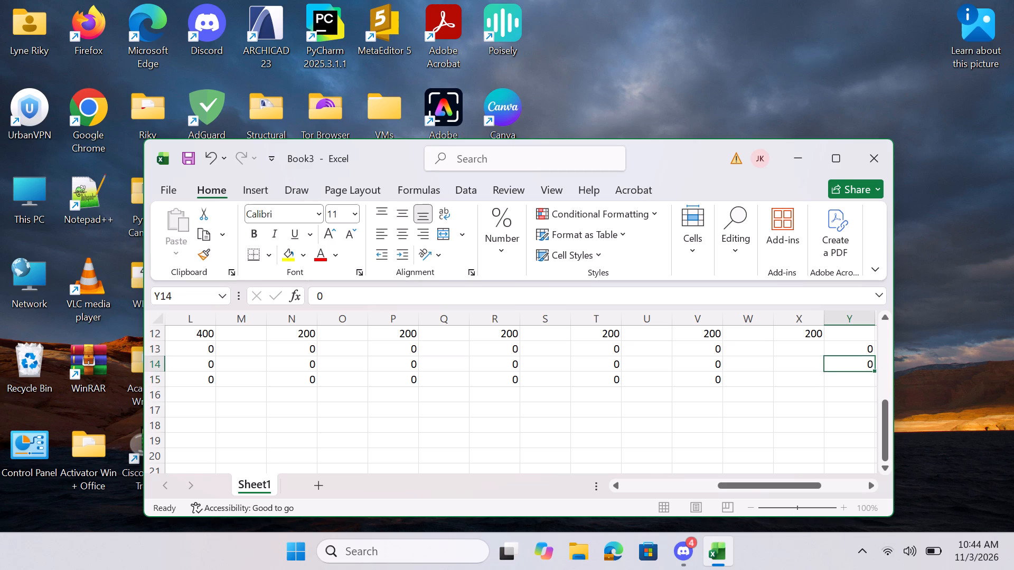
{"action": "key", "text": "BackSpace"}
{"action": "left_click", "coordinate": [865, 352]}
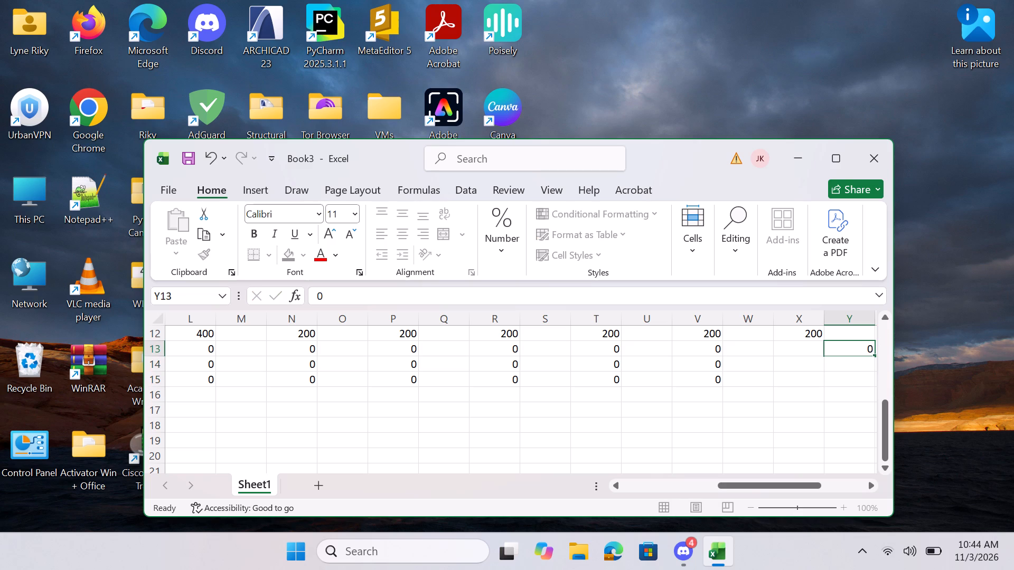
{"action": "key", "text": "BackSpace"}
Enter 0 as the July savings for the members in rows 13, 14 and 15 (cells X13 to X15).
{"action": "left_click", "coordinate": [803, 349]}
{"action": "key", "text": "0"}
{"action": "key", "text": "Return"}
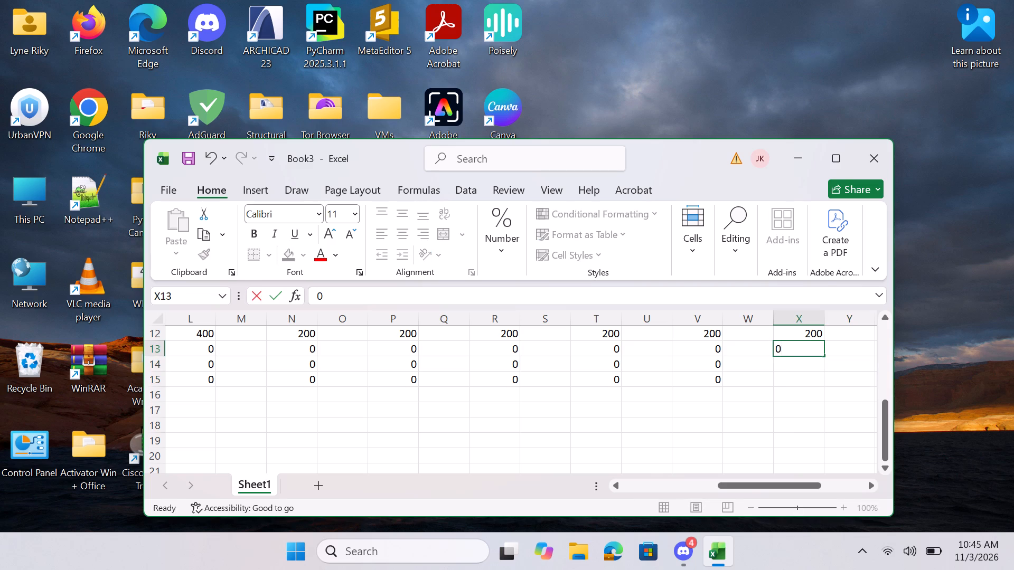
{"action": "key", "text": "0"}
{"action": "key", "text": "Return"}
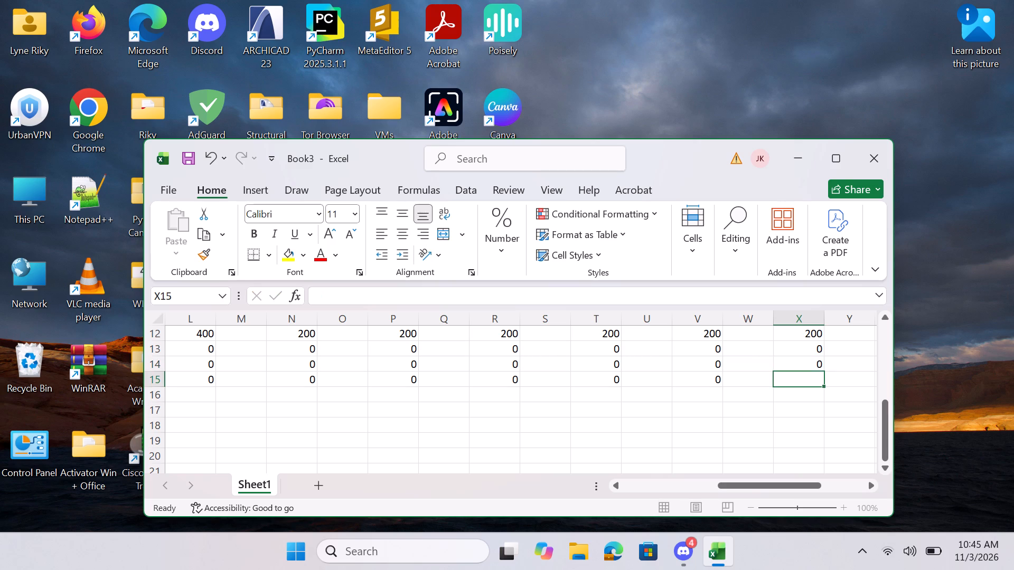
{"action": "scroll", "coordinate": [699, 406], "scroll_direction": "up", "scroll_amount": 3}
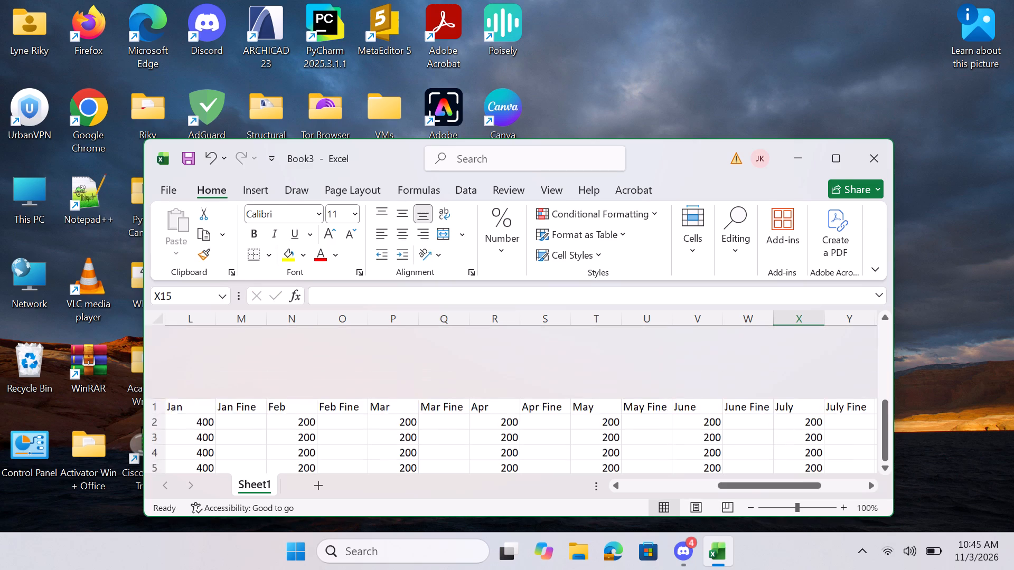
{"action": "scroll", "coordinate": [828, 435], "scroll_direction": "left", "scroll_amount": 3}
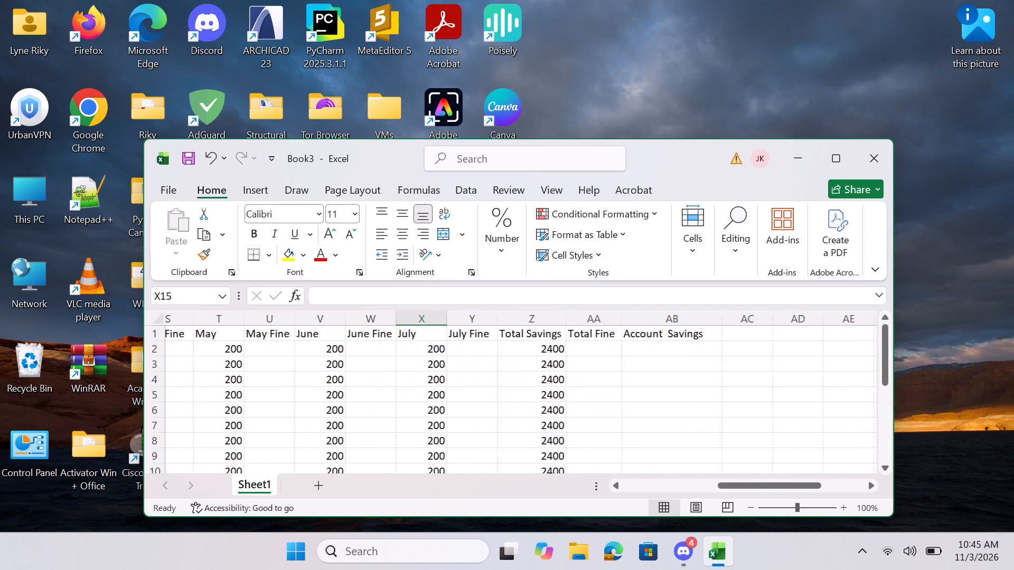
{"action": "scroll", "coordinate": [828, 435], "scroll_direction": "left", "scroll_amount": 1}
{"action": "scroll", "coordinate": [828, 435], "scroll_direction": "down", "scroll_amount": 1}
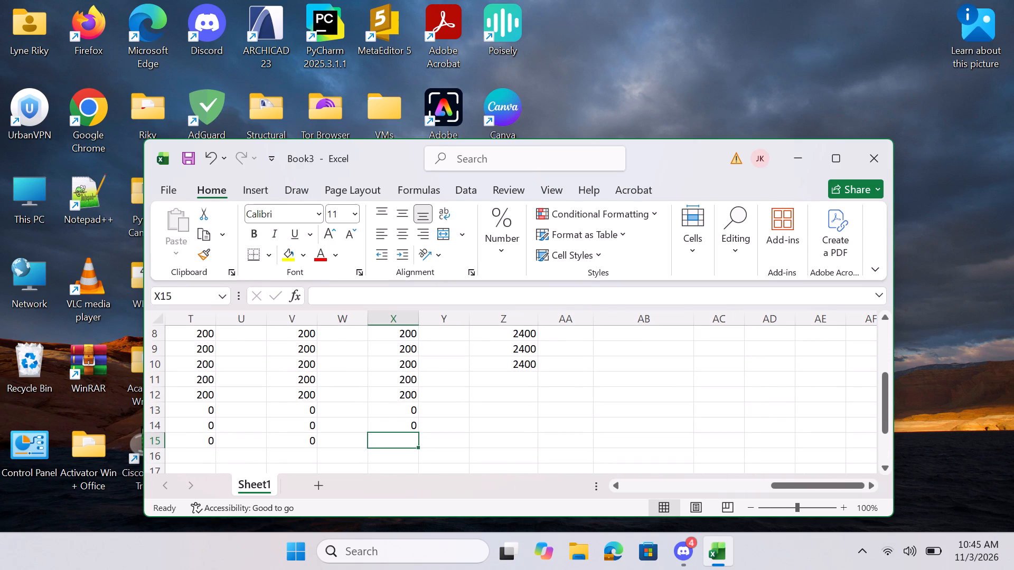
{"action": "left_click", "coordinate": [405, 435]}
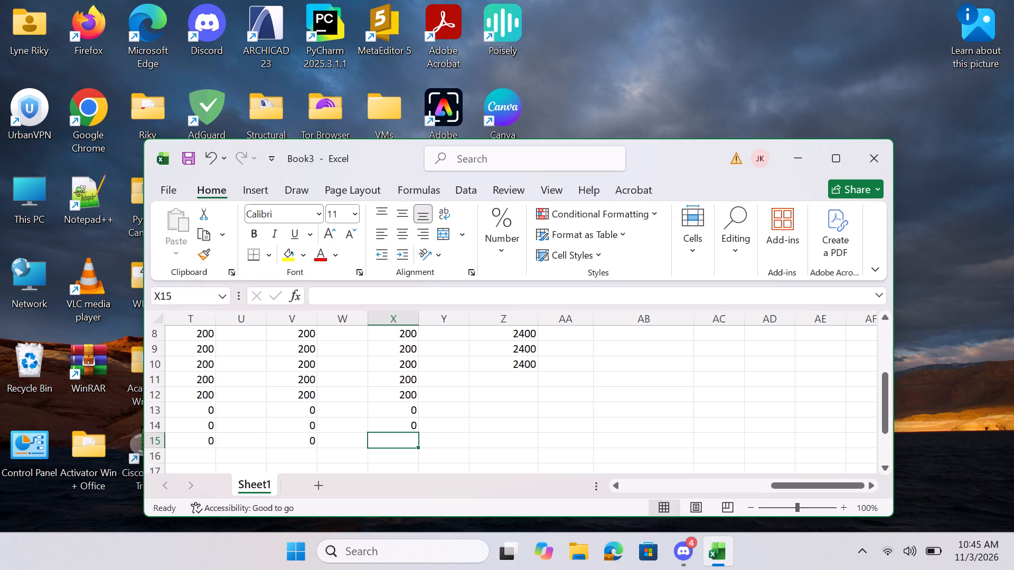
{"action": "left_click", "coordinate": [405, 437]}
{"action": "key", "text": "0"}
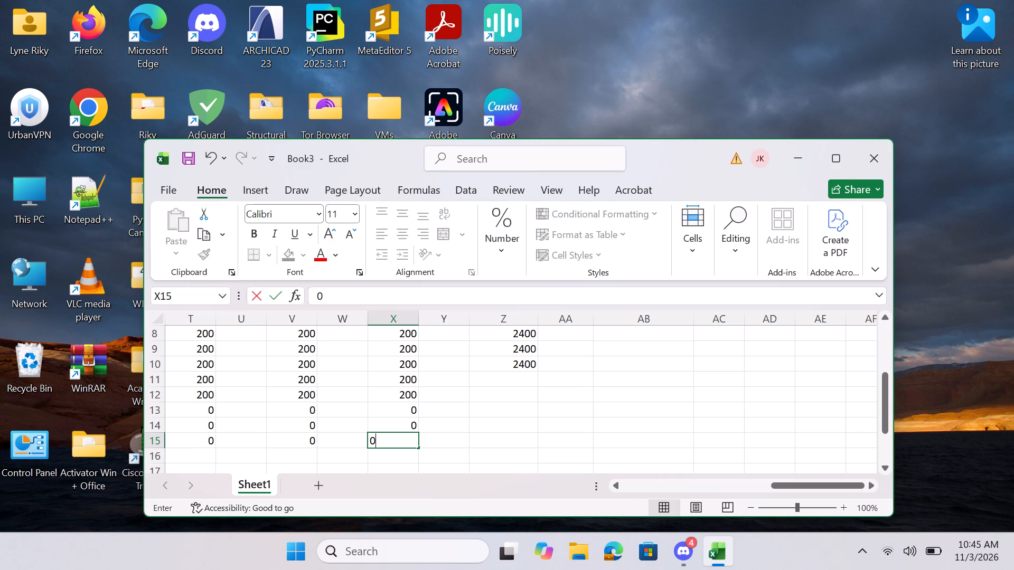
{"action": "key", "text": "Return"}
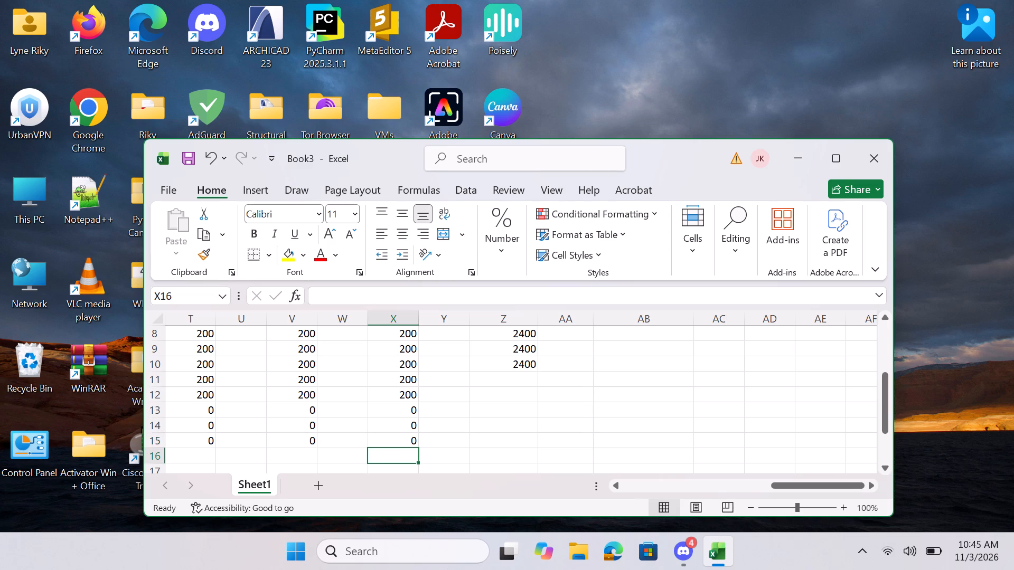
Enter 200 as the Total Savings for the members in rows 15 and 14 (cells Z15 and Z14).
{"action": "left_click", "coordinate": [522, 440]}
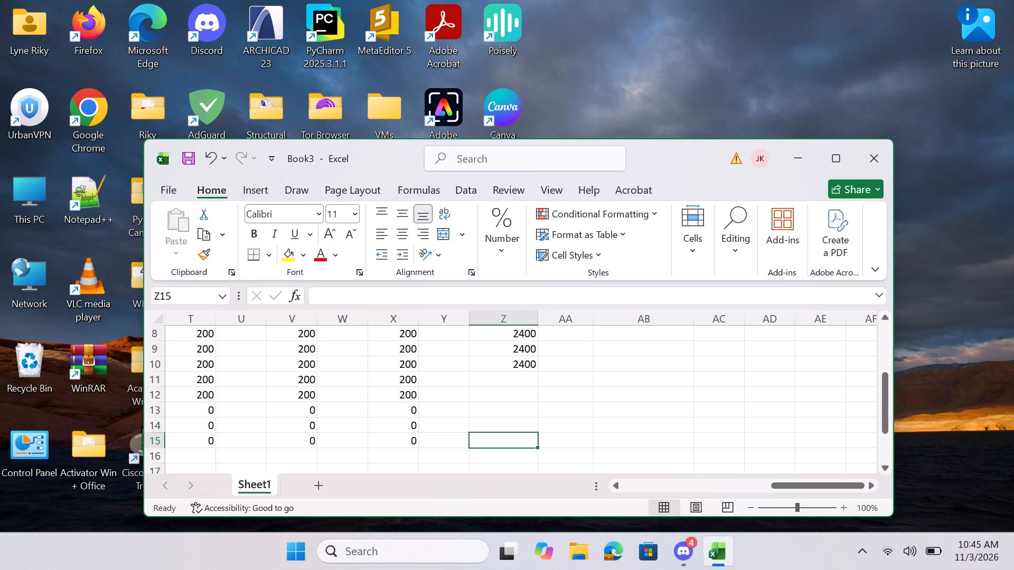
{"action": "type", "text": "200"}
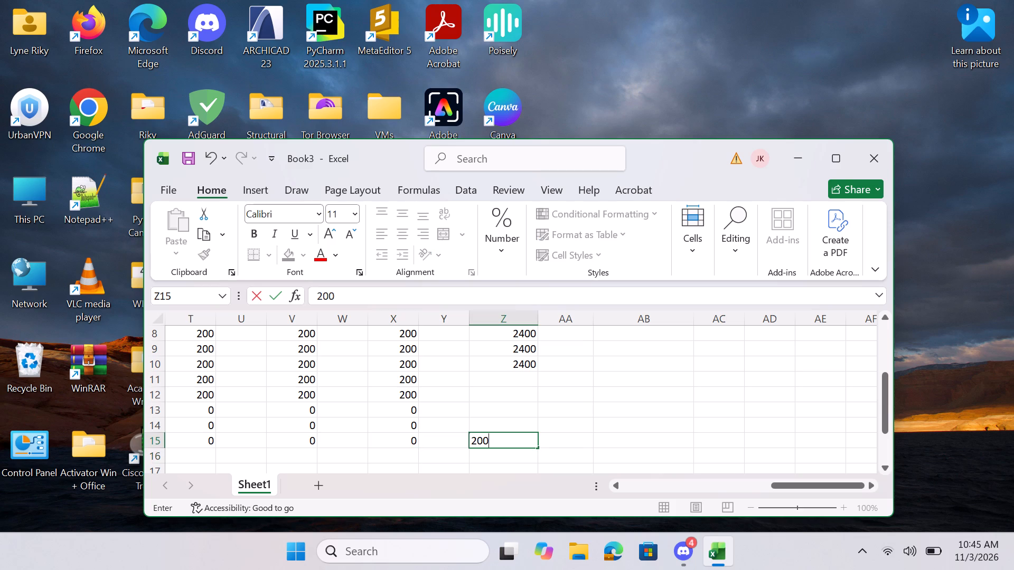
{"action": "key", "text": "Return"}
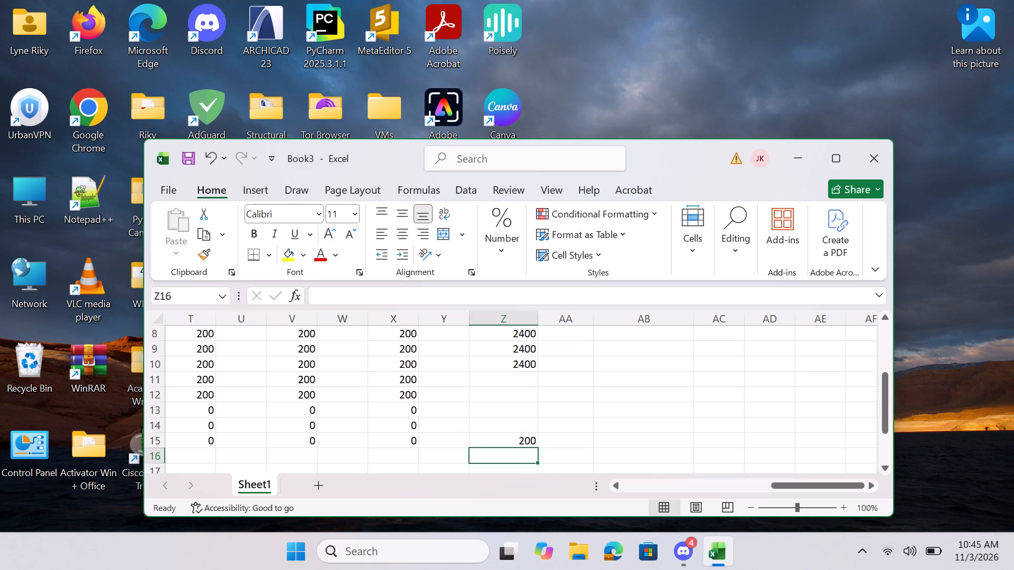
{"action": "left_click", "coordinate": [513, 421]}
{"action": "key", "text": "3"}
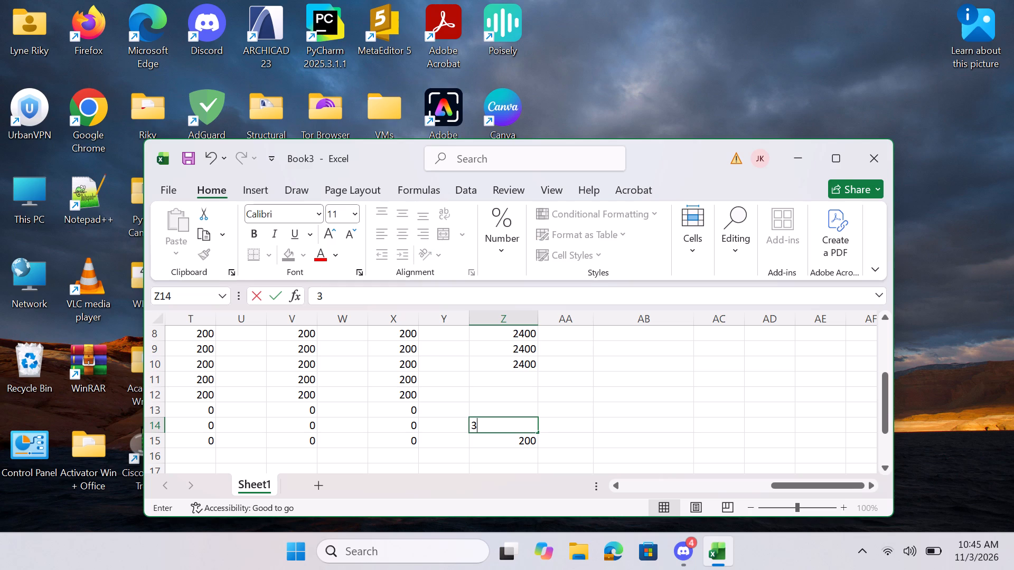
{"action": "key", "text": "BackSpace"}
{"action": "type", "text": "200"}
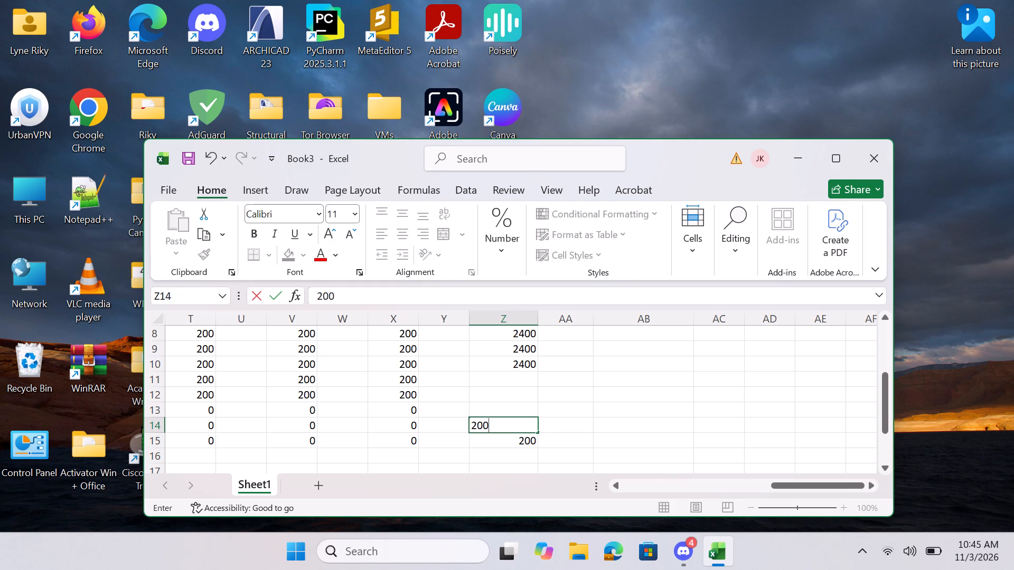
{"action": "key", "text": "Return"}
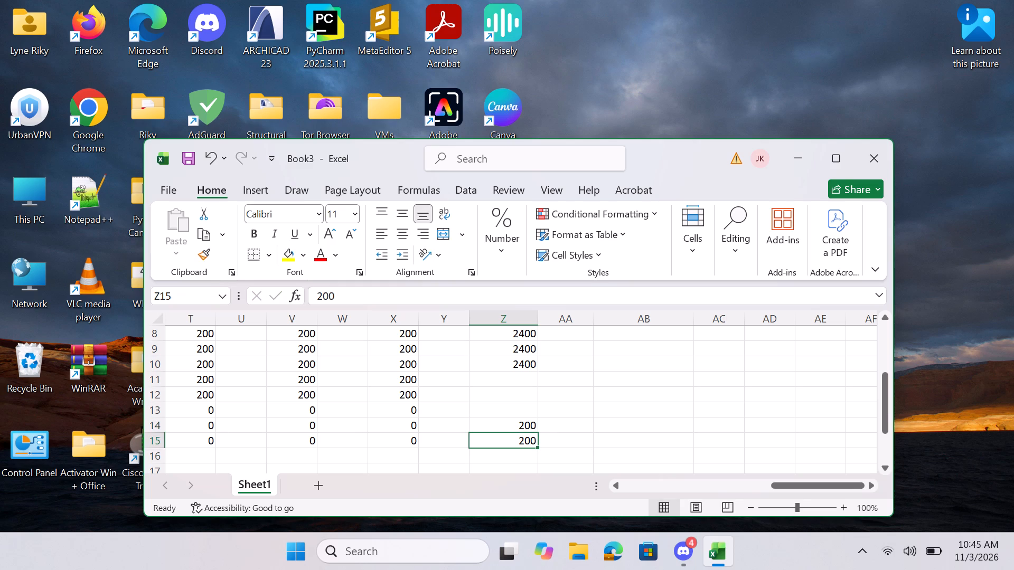
Enter 2400 as the Total Savings for the members in rows 11 and 12 (cells Z11 and Z12).
{"action": "left_click", "coordinate": [513, 374]}
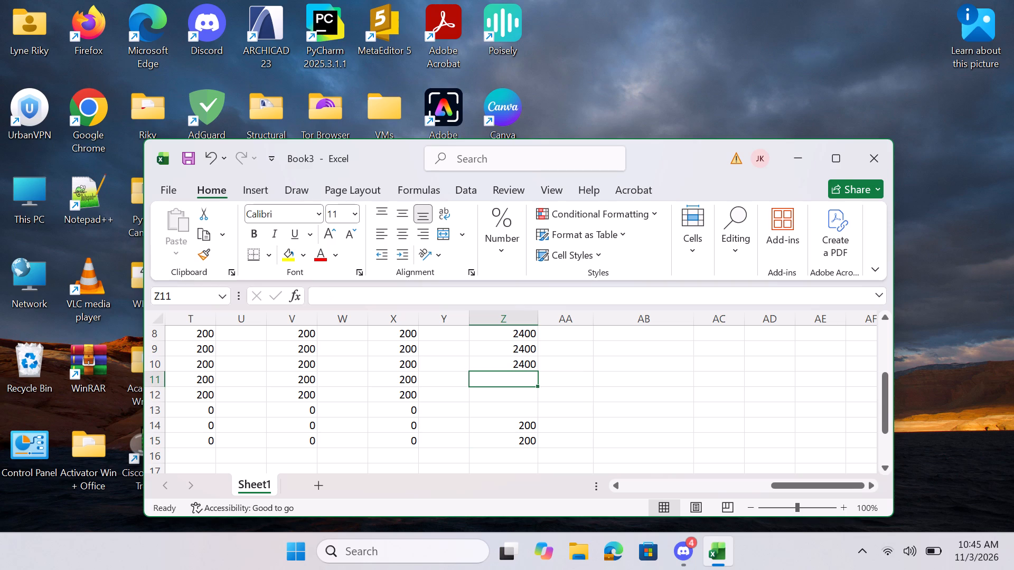
{"action": "left_click", "coordinate": [518, 382]}
{"action": "type", "text": "2400"}
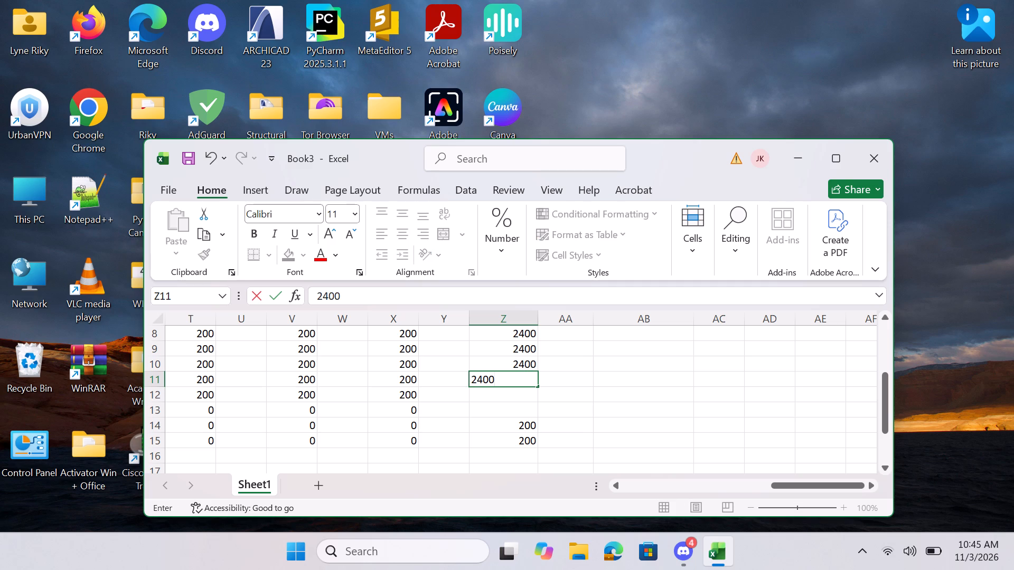
{"action": "key", "text": "Return"}
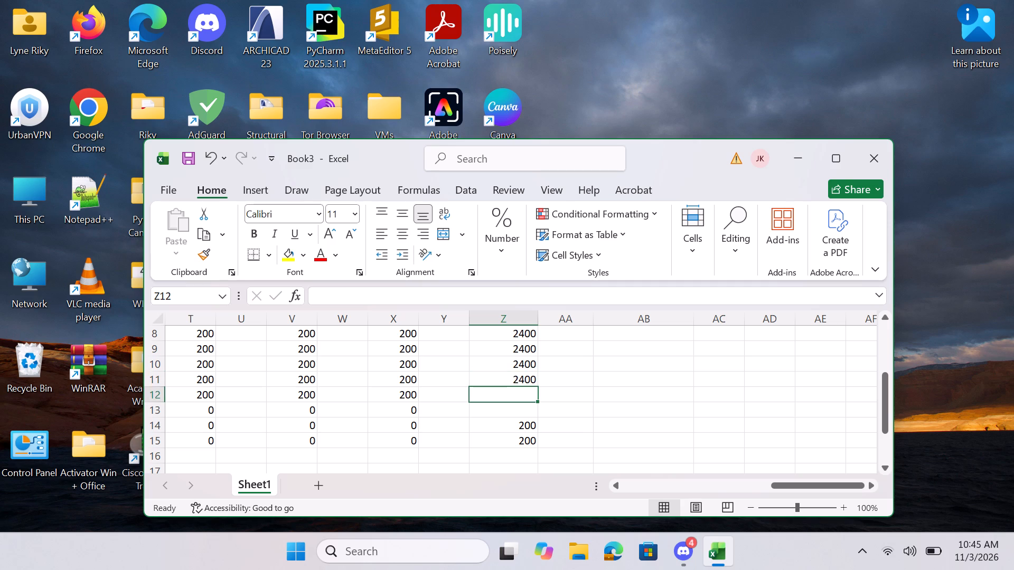
{"action": "left_click", "coordinate": [511, 397]}
{"action": "left_click", "coordinate": [511, 397]}
{"action": "scroll", "coordinate": [428, 397], "scroll_direction": "right", "scroll_amount": 9}
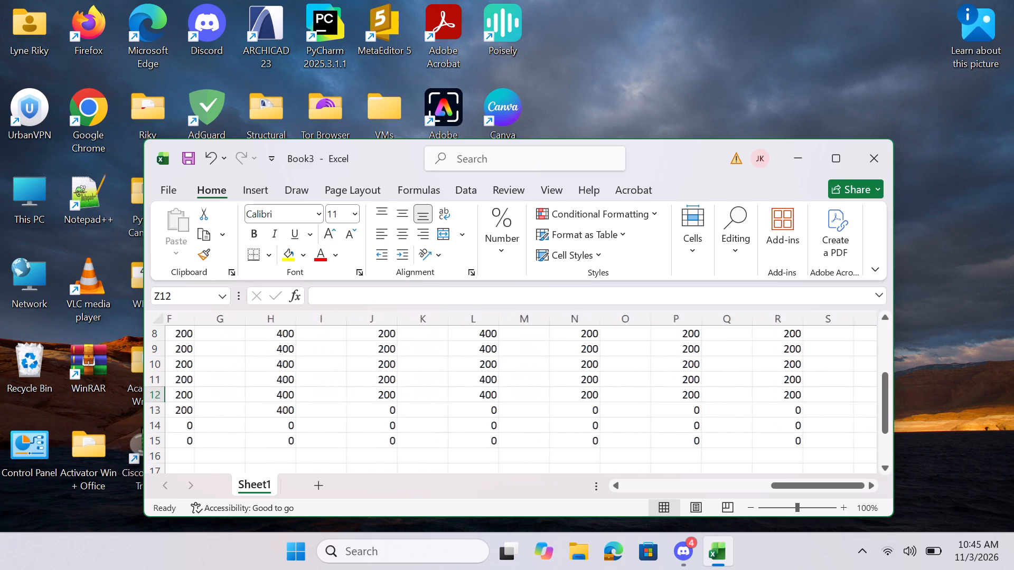
{"action": "scroll", "coordinate": [428, 397], "scroll_direction": "right", "scroll_amount": 1}
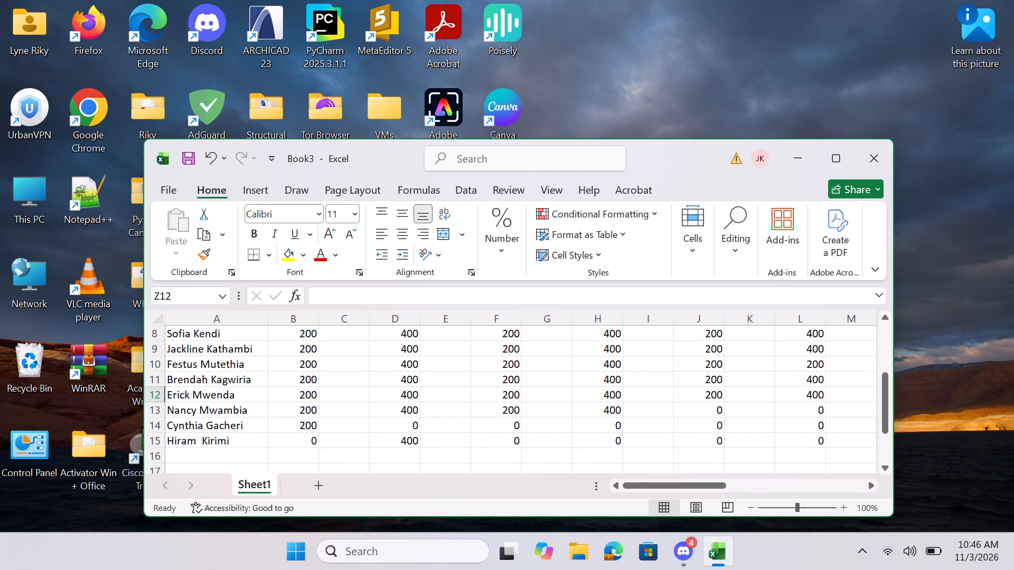
{"action": "scroll", "coordinate": [348, 419], "scroll_direction": "right", "scroll_amount": 1}
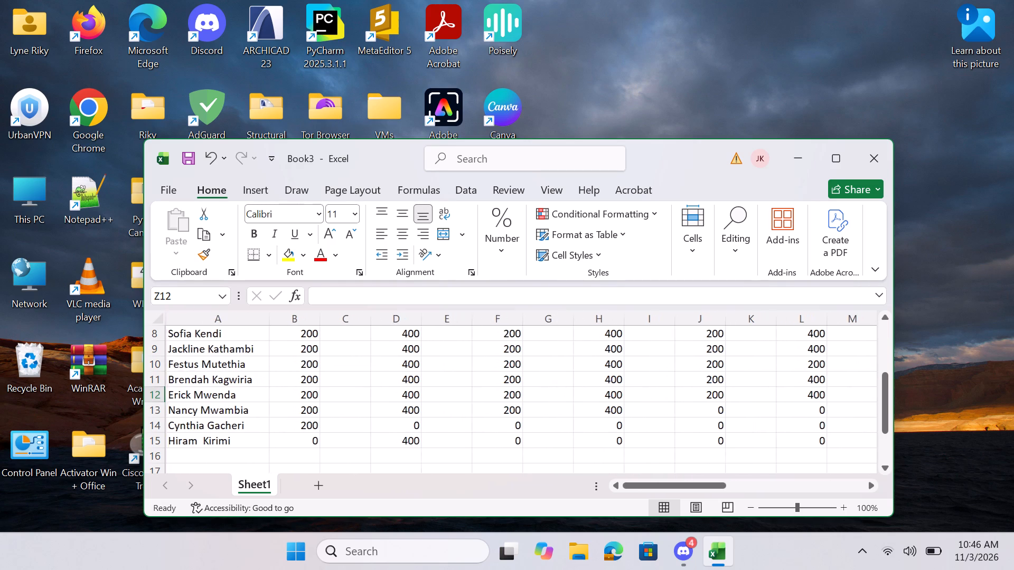
{"action": "scroll", "coordinate": [348, 419], "scroll_direction": "left", "scroll_amount": 6}
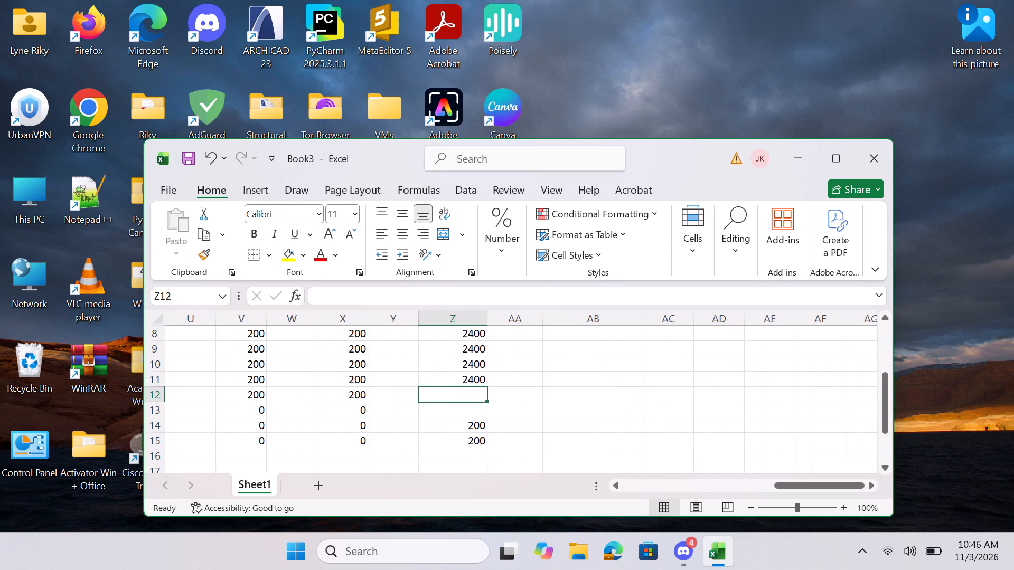
{"action": "left_click", "coordinate": [458, 386]}
{"action": "type", "text": "2400"}
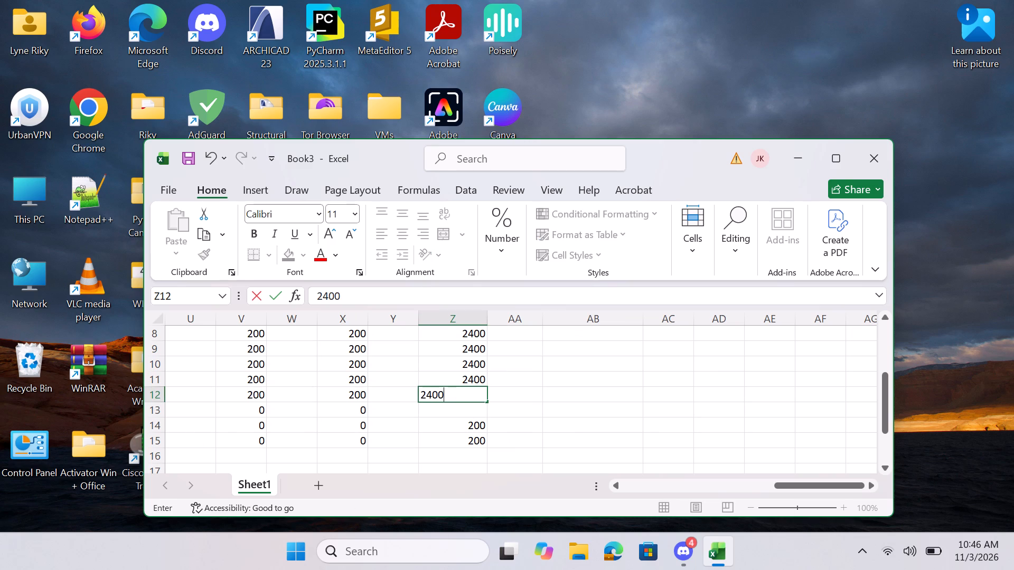
{"action": "key", "text": "Return"}
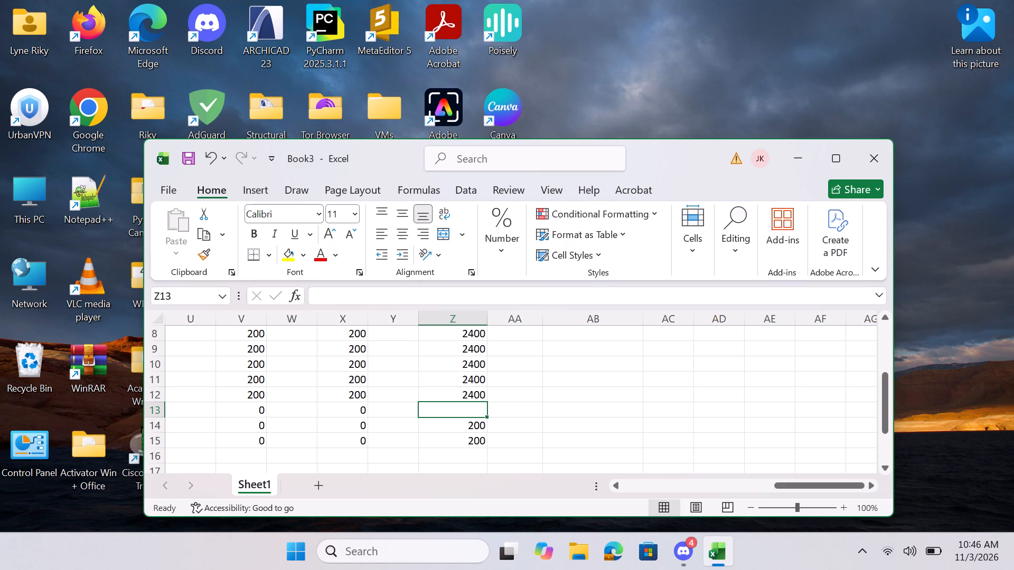
Review the monthly savings across row 13 to work out that member's Total Savings.
{"action": "scroll", "coordinate": [457, 414], "scroll_direction": "right", "scroll_amount": 5}
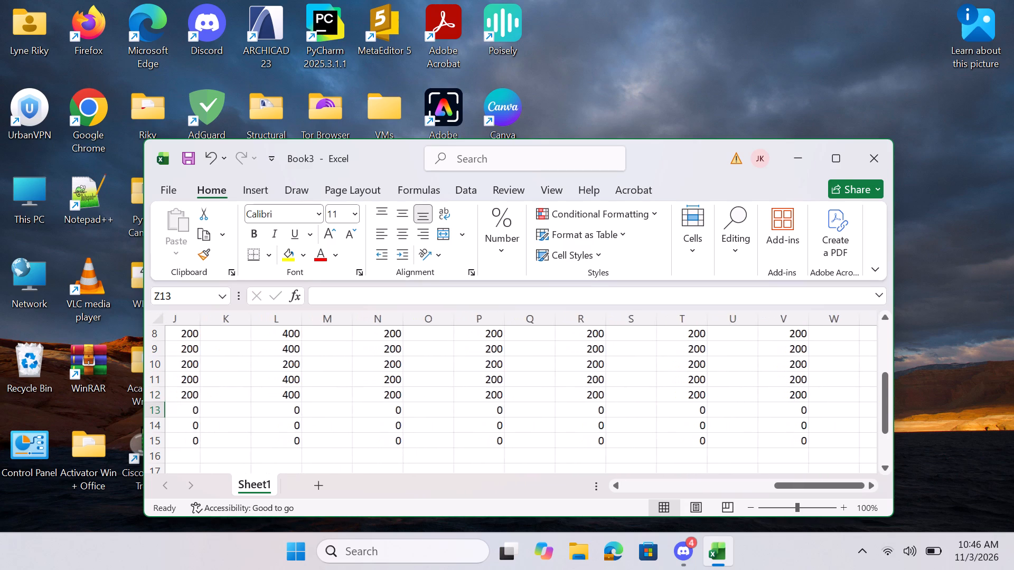
{"action": "scroll", "coordinate": [457, 414], "scroll_direction": "right", "scroll_amount": 4}
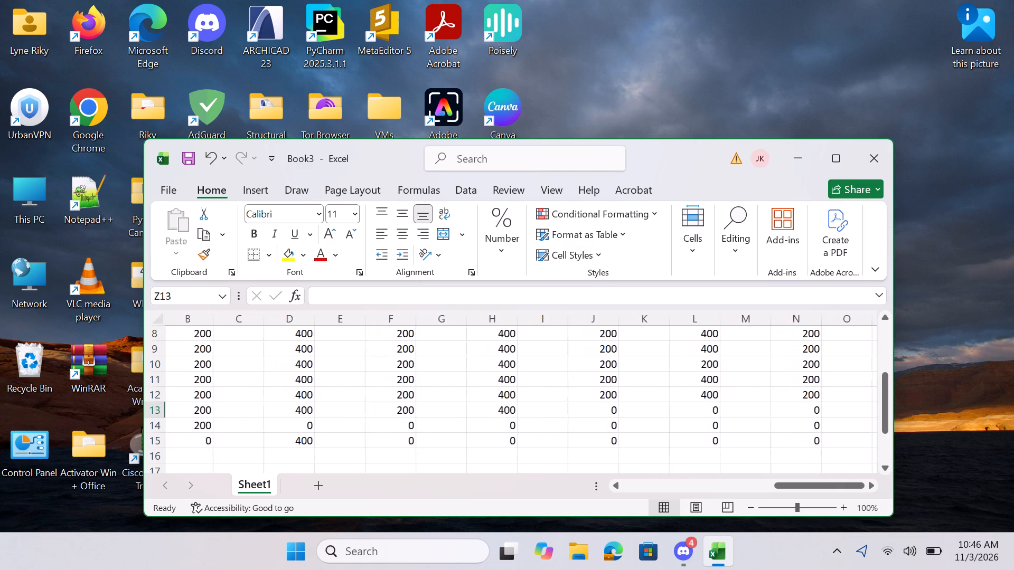
{"action": "scroll", "coordinate": [457, 414], "scroll_direction": "right", "scroll_amount": 1}
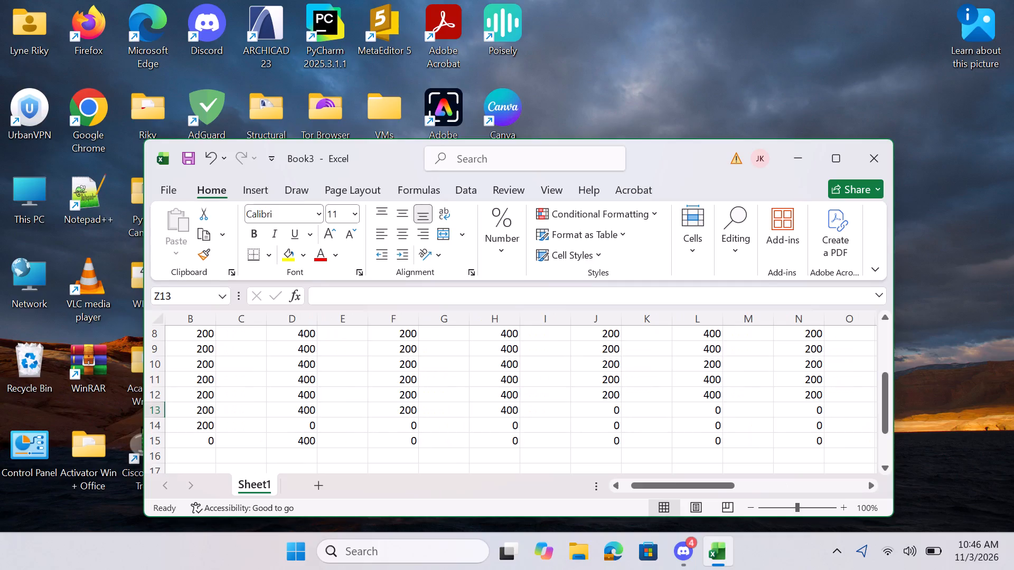
{"action": "scroll", "coordinate": [414, 421], "scroll_direction": "right", "scroll_amount": 1}
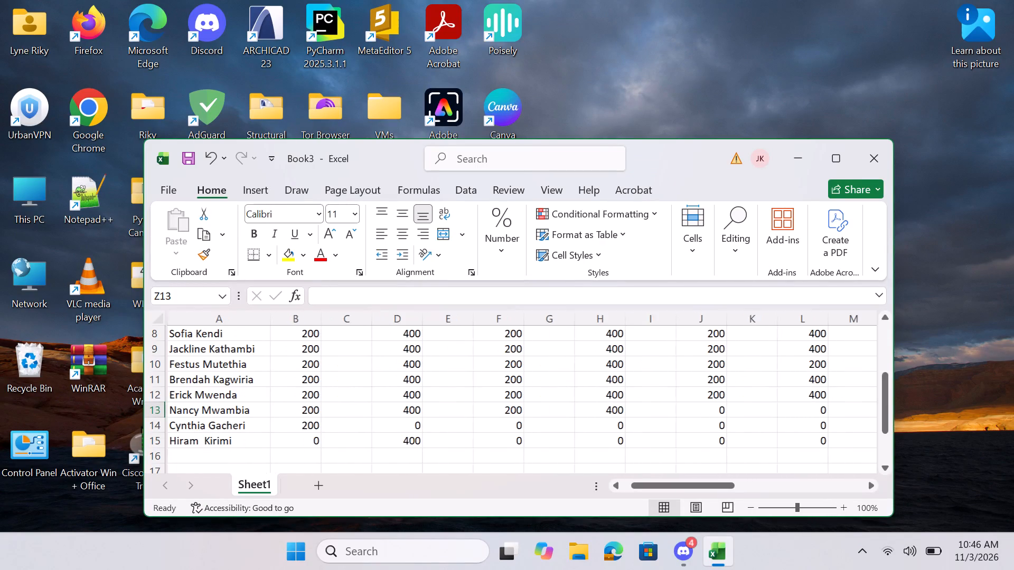
{"action": "scroll", "coordinate": [414, 421], "scroll_direction": "right", "scroll_amount": 1}
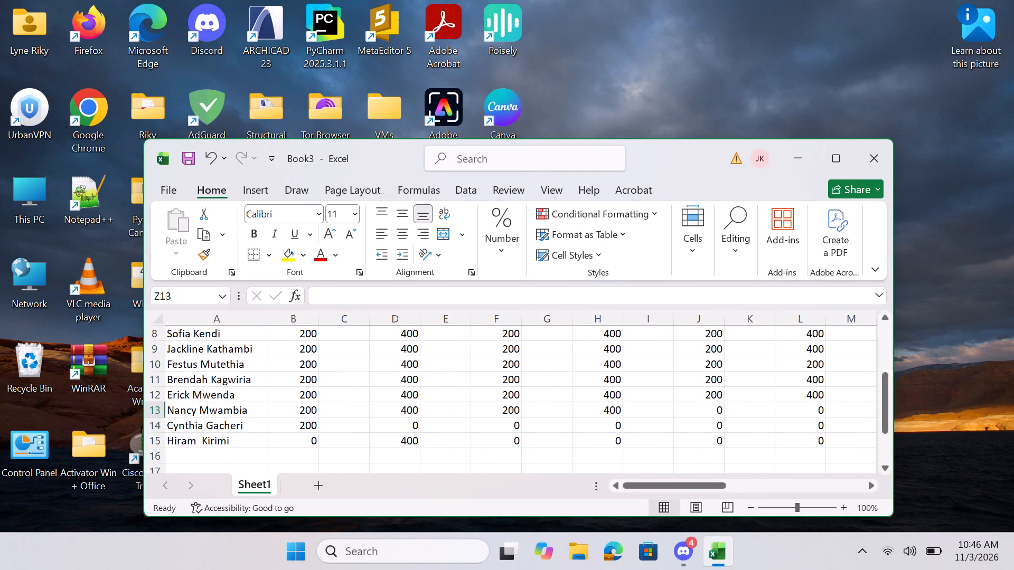
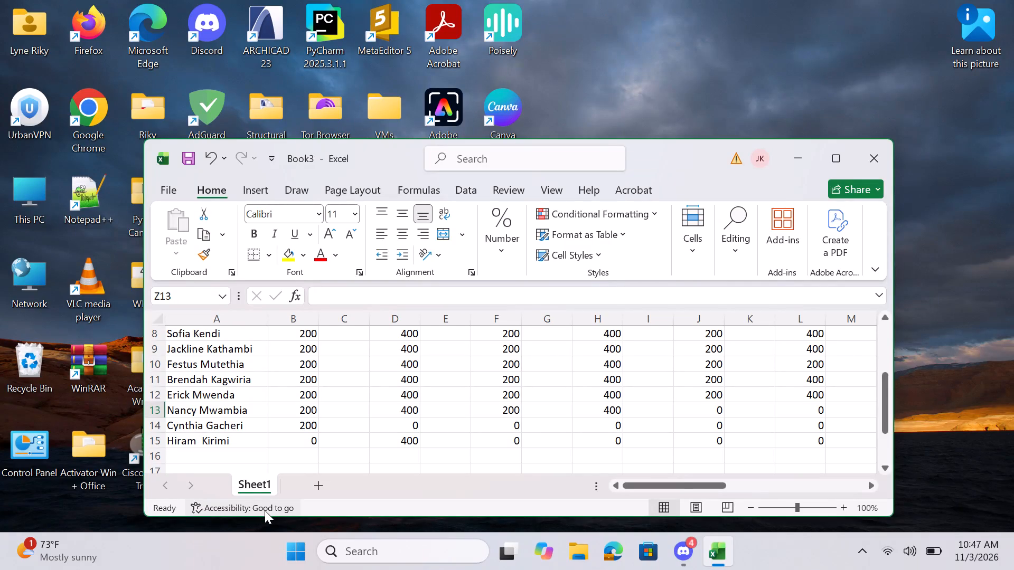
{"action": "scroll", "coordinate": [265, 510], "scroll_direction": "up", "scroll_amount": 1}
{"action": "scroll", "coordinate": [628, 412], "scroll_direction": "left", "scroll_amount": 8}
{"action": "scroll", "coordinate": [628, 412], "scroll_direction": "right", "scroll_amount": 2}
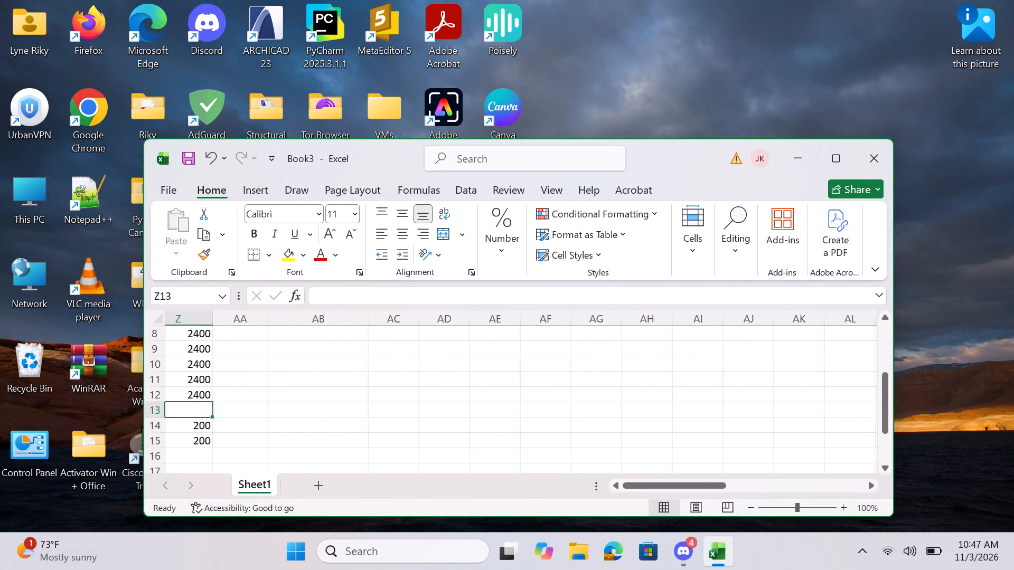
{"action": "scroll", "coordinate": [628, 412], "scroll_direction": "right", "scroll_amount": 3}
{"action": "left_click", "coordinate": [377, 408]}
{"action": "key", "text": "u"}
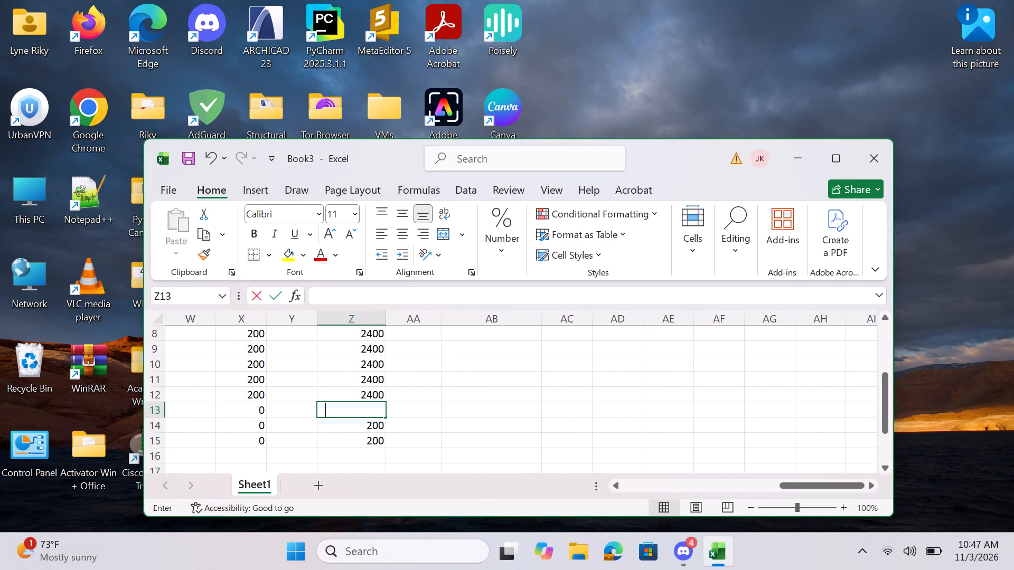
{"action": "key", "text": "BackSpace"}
Enter 100 as the Total Fine and 2300 as the Account Savings for the member in row 2 (cells AA2 and AB2).
{"action": "scroll", "coordinate": [345, 383], "scroll_direction": "up", "scroll_amount": 2}
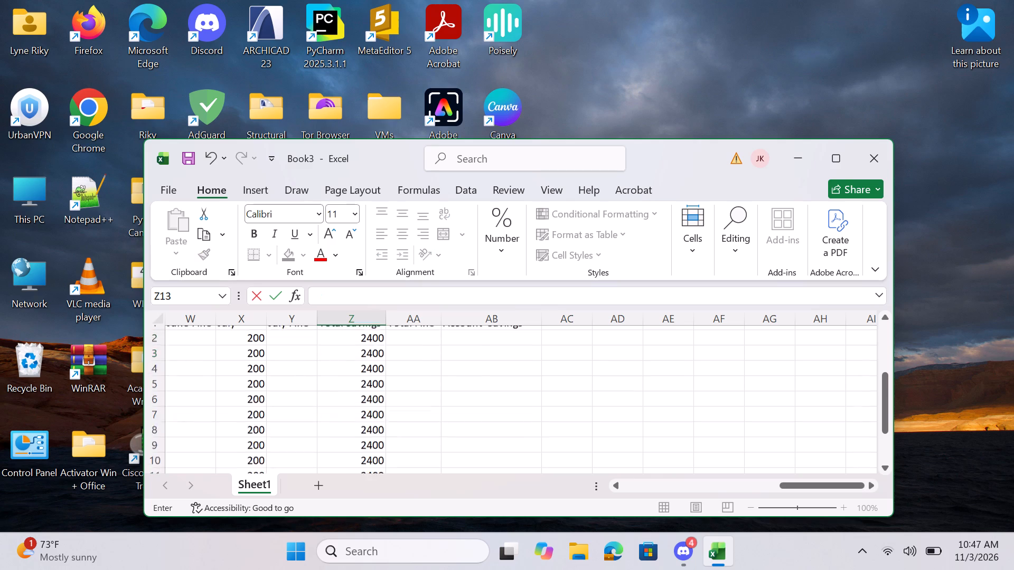
{"action": "scroll", "coordinate": [345, 383], "scroll_direction": "up", "scroll_amount": 1}
{"action": "scroll", "coordinate": [345, 383], "scroll_direction": "down", "scroll_amount": 1}
{"action": "scroll", "coordinate": [345, 383], "scroll_direction": "up", "scroll_amount": 2}
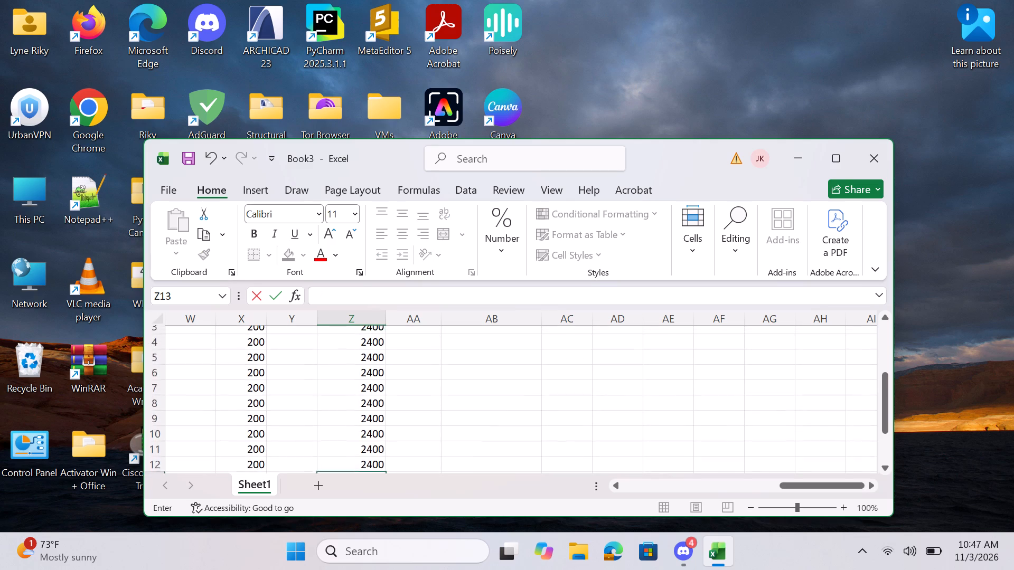
{"action": "scroll", "coordinate": [345, 383], "scroll_direction": "up", "scroll_amount": 2}
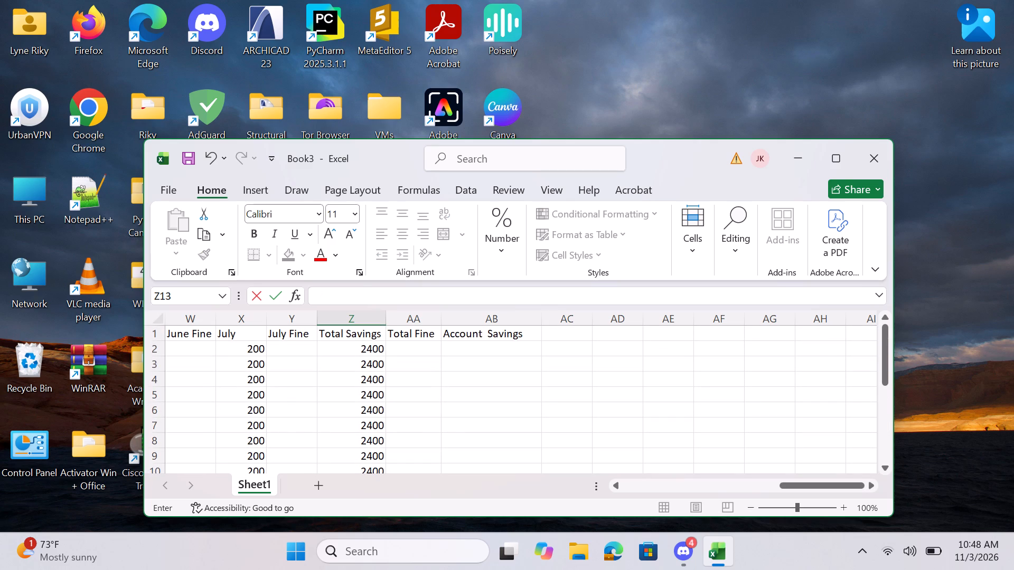
{"action": "left_click", "coordinate": [419, 351]}
{"action": "type", "text": "100"}
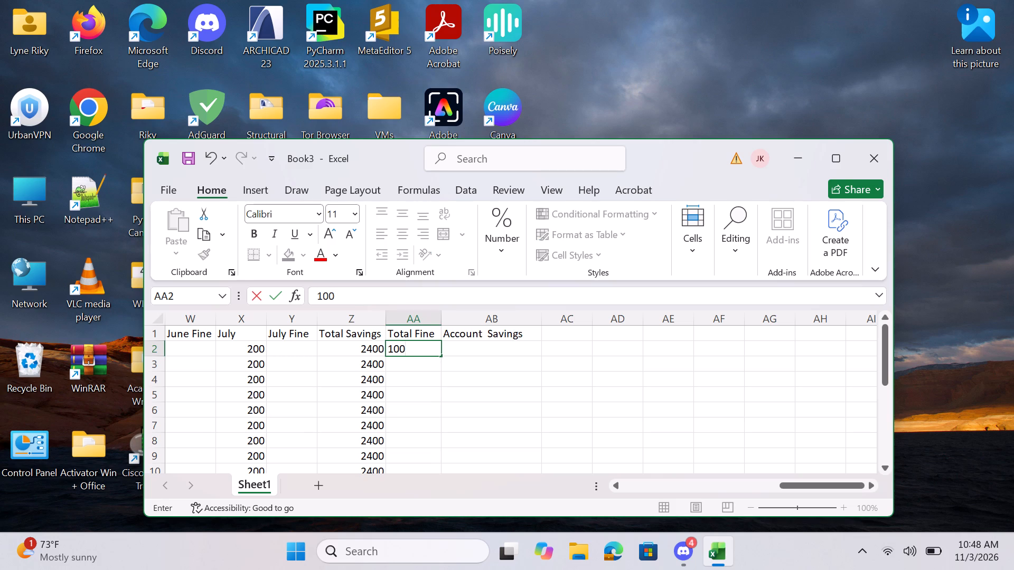
{"action": "left_click", "coordinate": [500, 341]}
{"action": "type", "text": "230"}
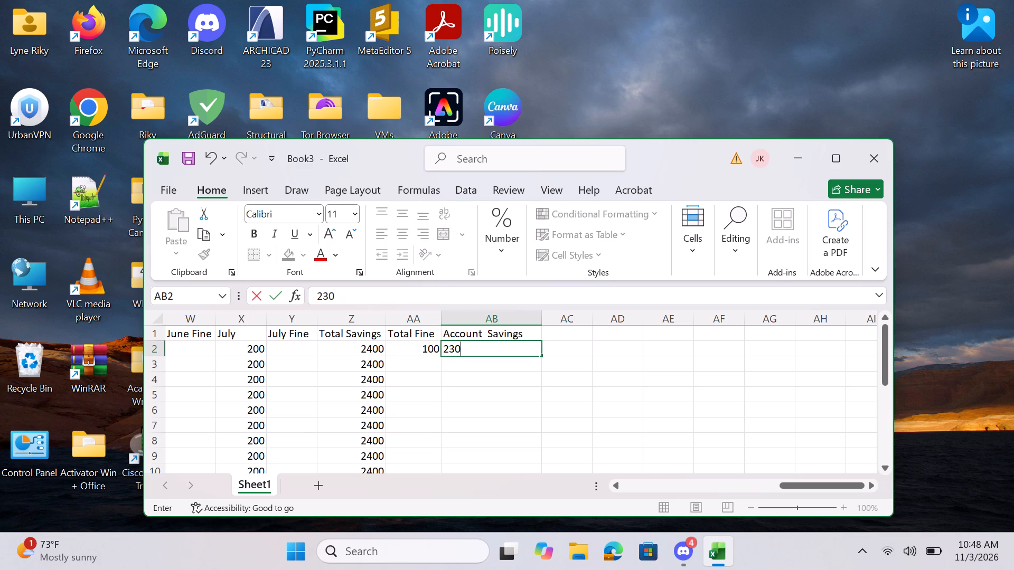
{"action": "key", "text": "0"}
{"action": "key", "text": "Return"}
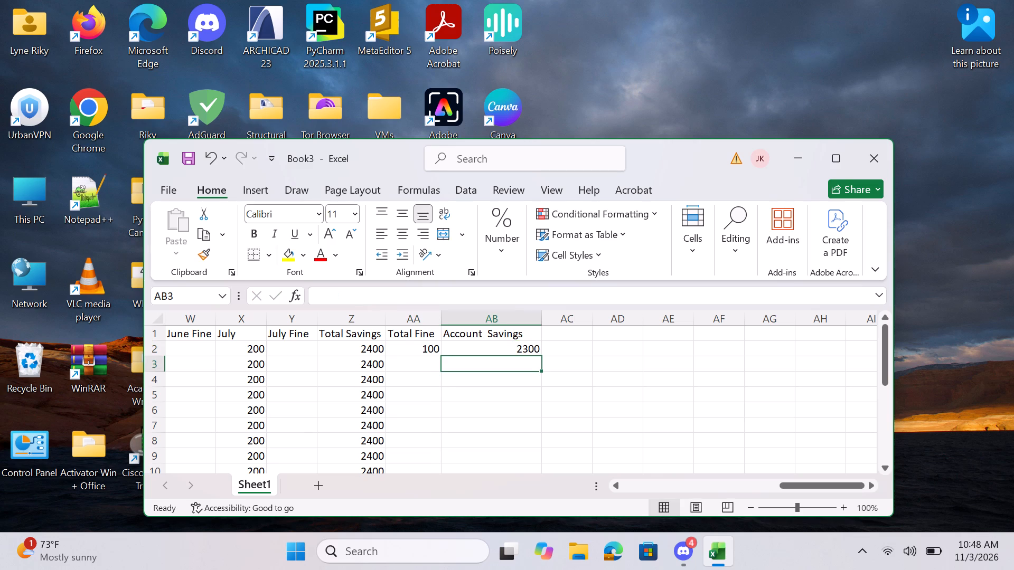
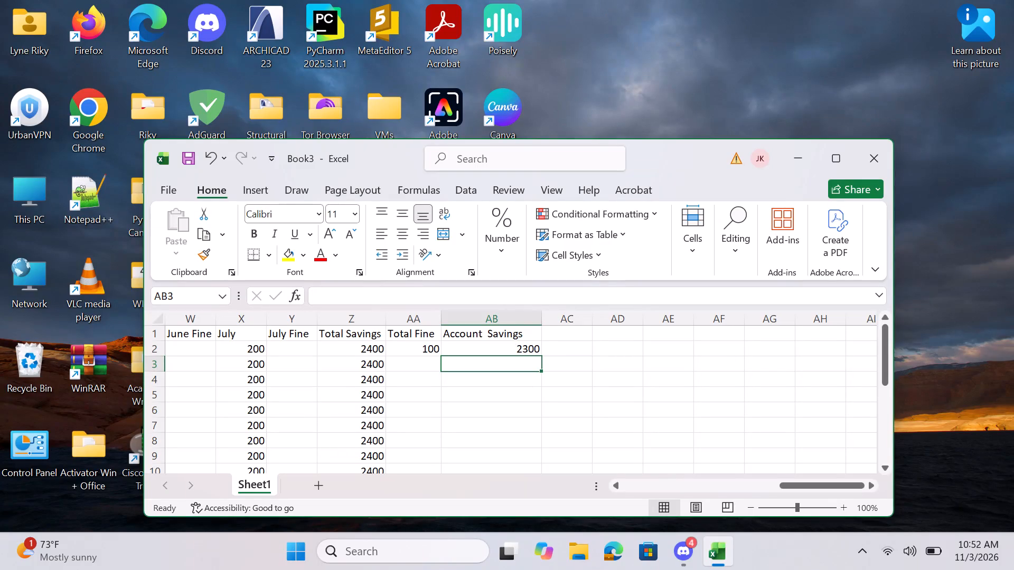
Enter 2400 as the Account Savings for each of the members in rows 3 to 5 (cells AB3 to AB5).
{"action": "left_click", "coordinate": [526, 367]}
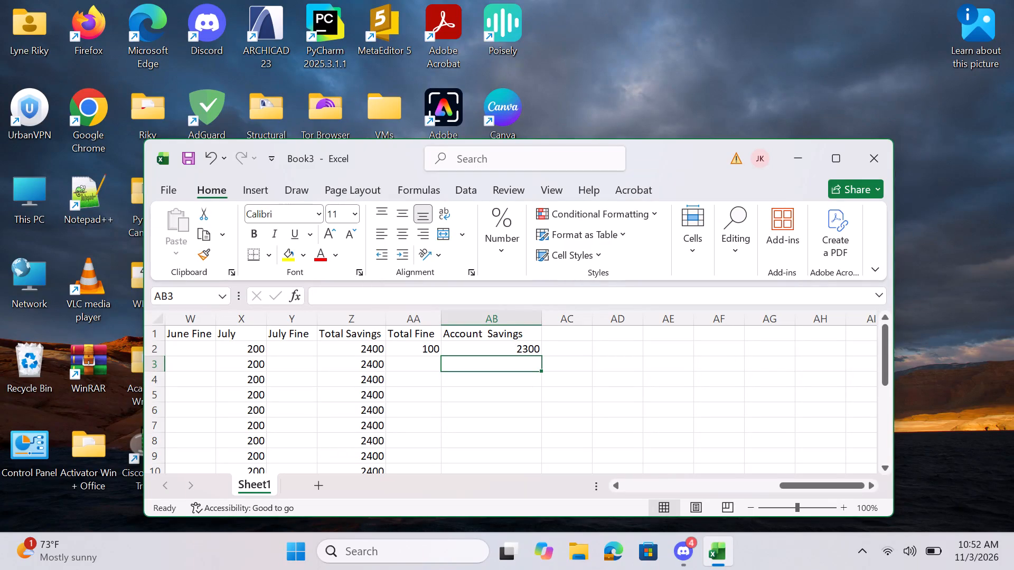
{"action": "left_click", "coordinate": [526, 367]}
{"action": "type", "text": "24"}
{"action": "type", "text": "00"}
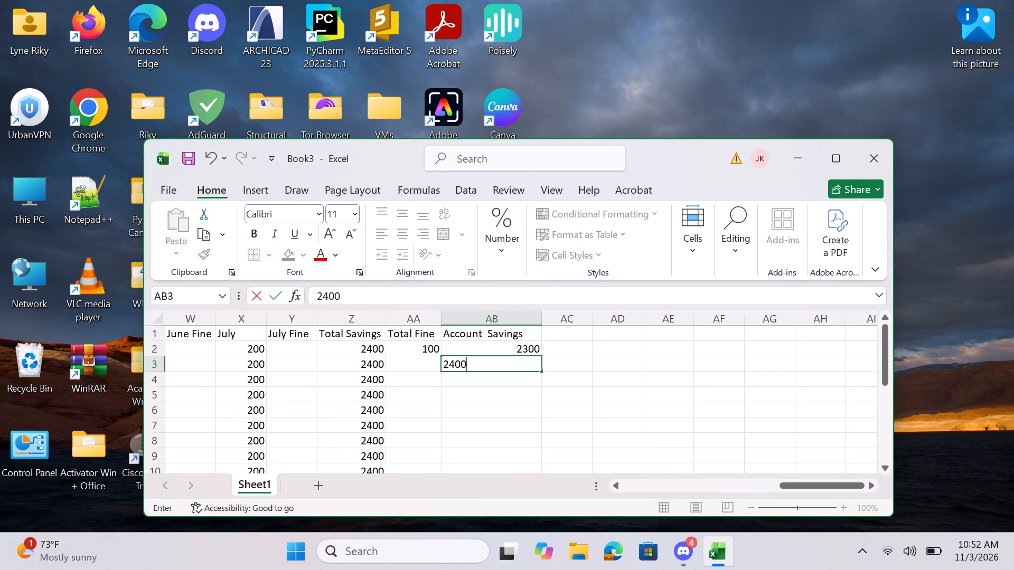
{"action": "key", "text": "Return"}
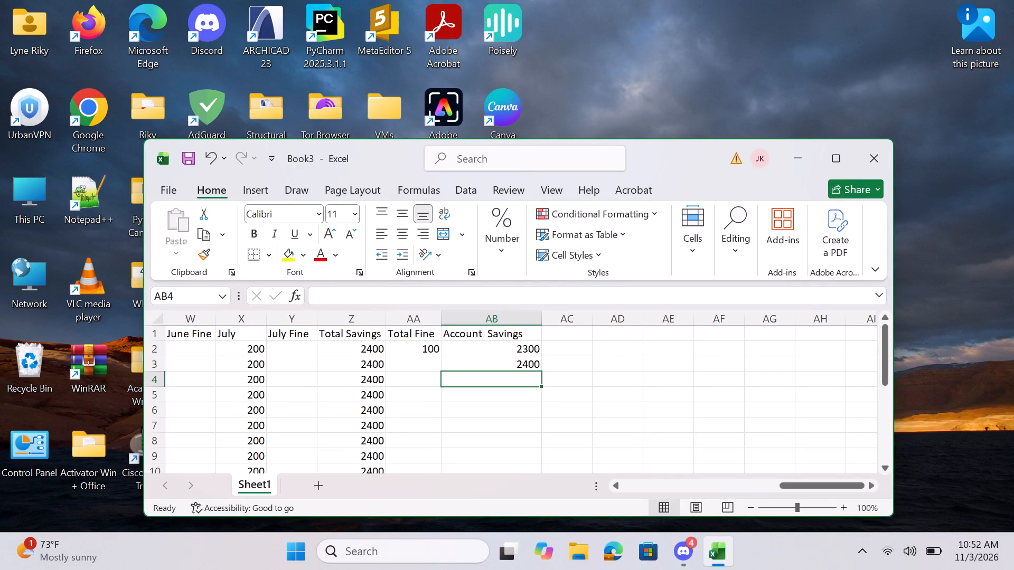
{"action": "type", "text": "23"}
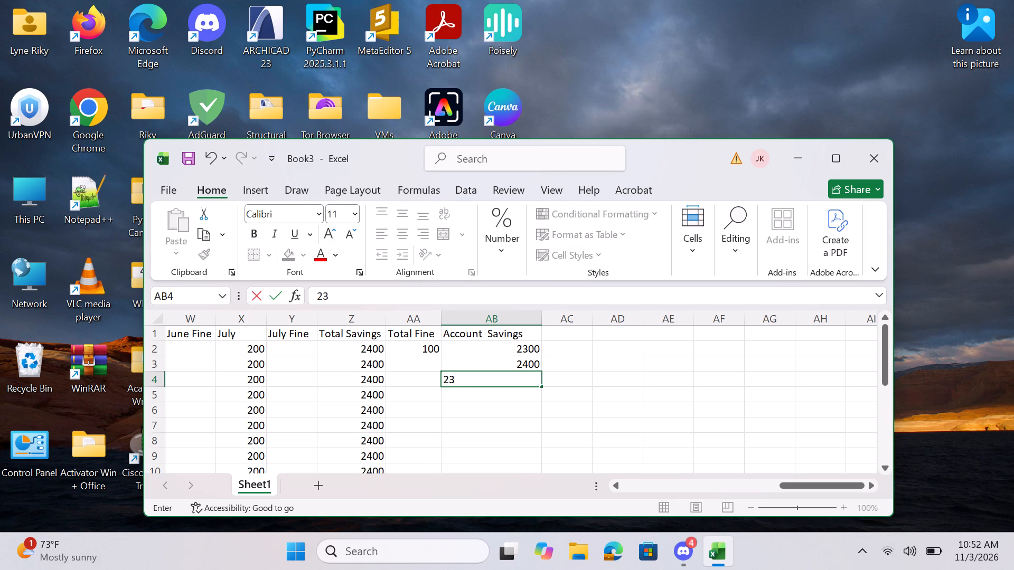
{"action": "key", "text": "BackSpace"}
{"action": "key", "text": "4"}
{"action": "type", "text": "00"}
{"action": "key", "text": "Return"}
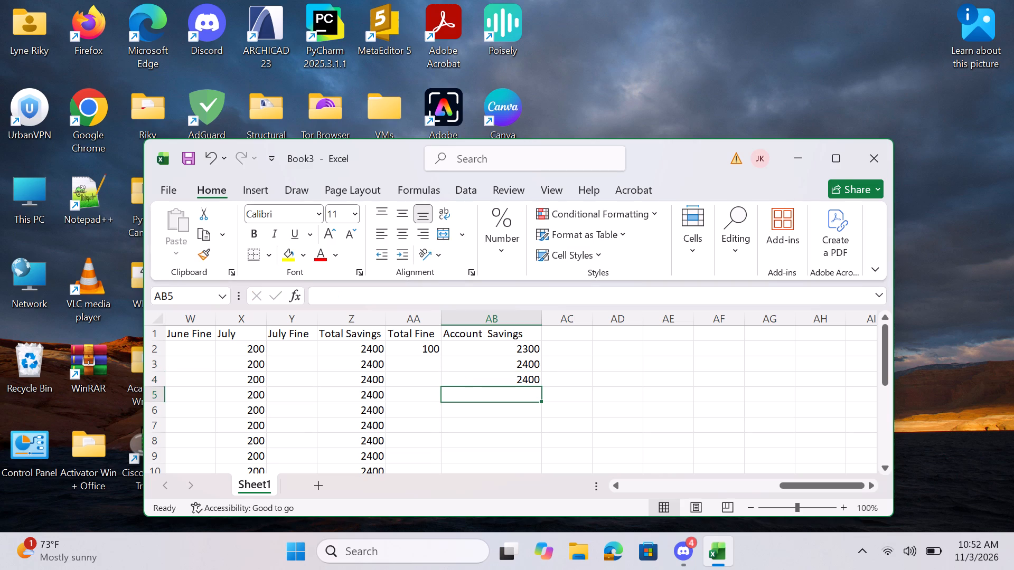
{"action": "type", "text": "24"}
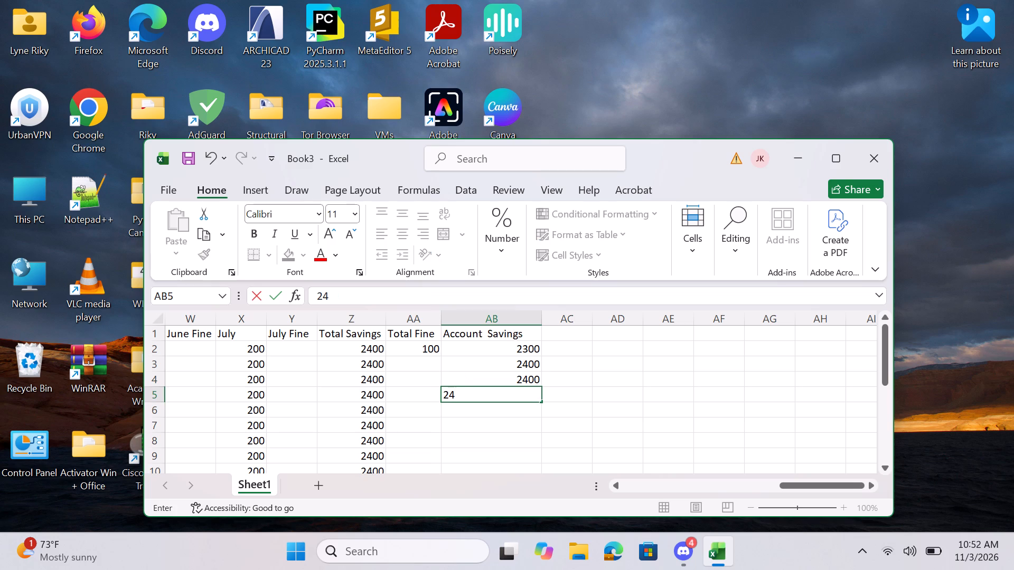
{"action": "type", "text": "00"}
{"action": "key", "text": "Return"}
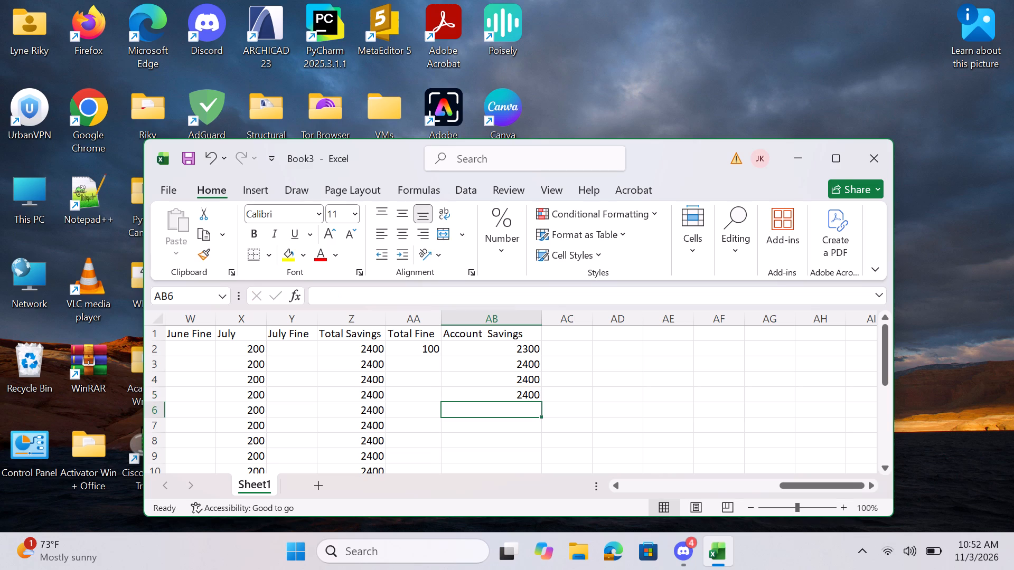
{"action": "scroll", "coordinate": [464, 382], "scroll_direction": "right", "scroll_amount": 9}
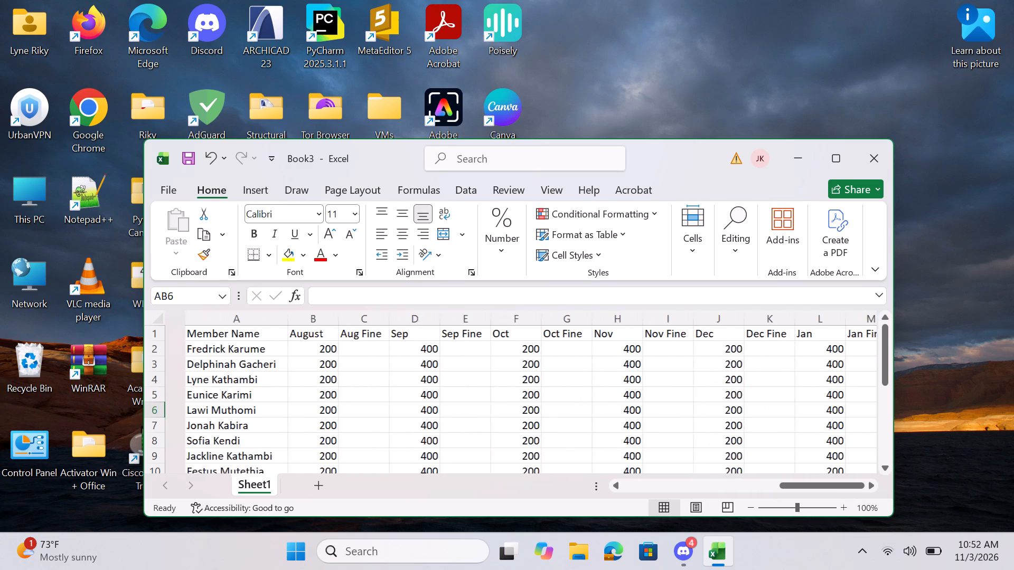
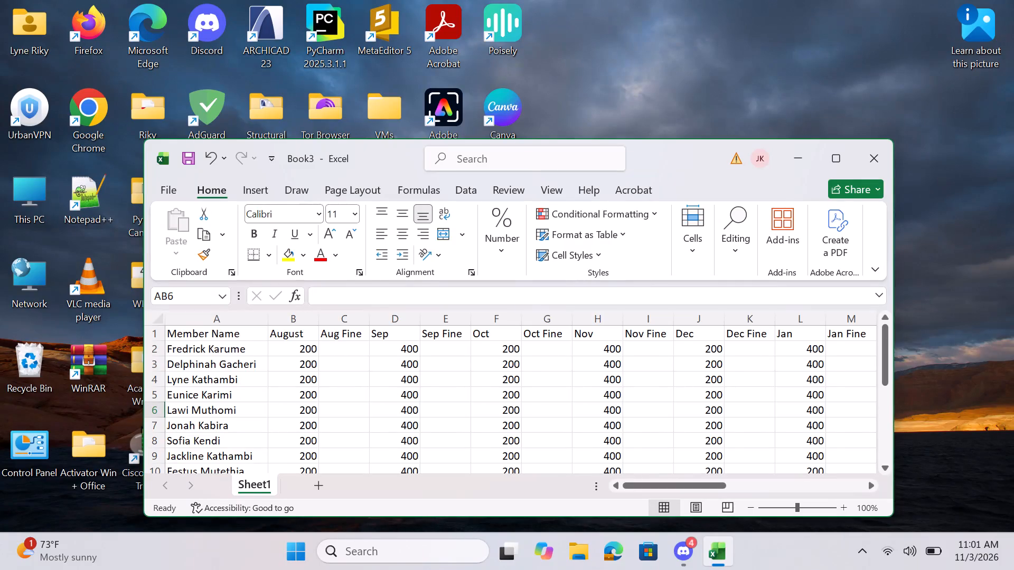
Enter 2400 as the Account Savings for the members in rows 6 and 7 (cells AB6 and AB7).
{"action": "scroll", "coordinate": [812, 384], "scroll_direction": "left", "scroll_amount": 5}
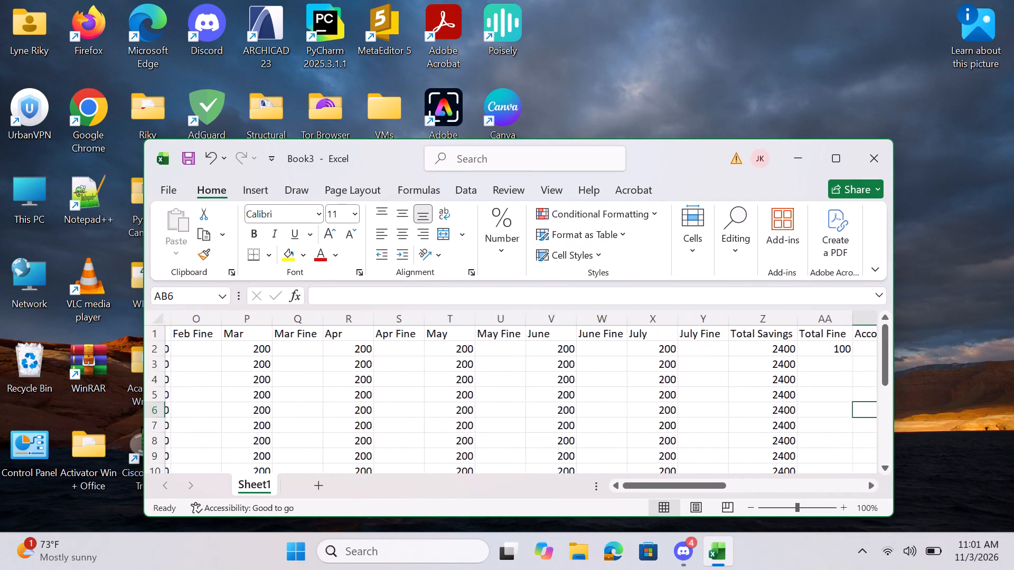
{"action": "scroll", "coordinate": [812, 384], "scroll_direction": "left", "scroll_amount": 4}
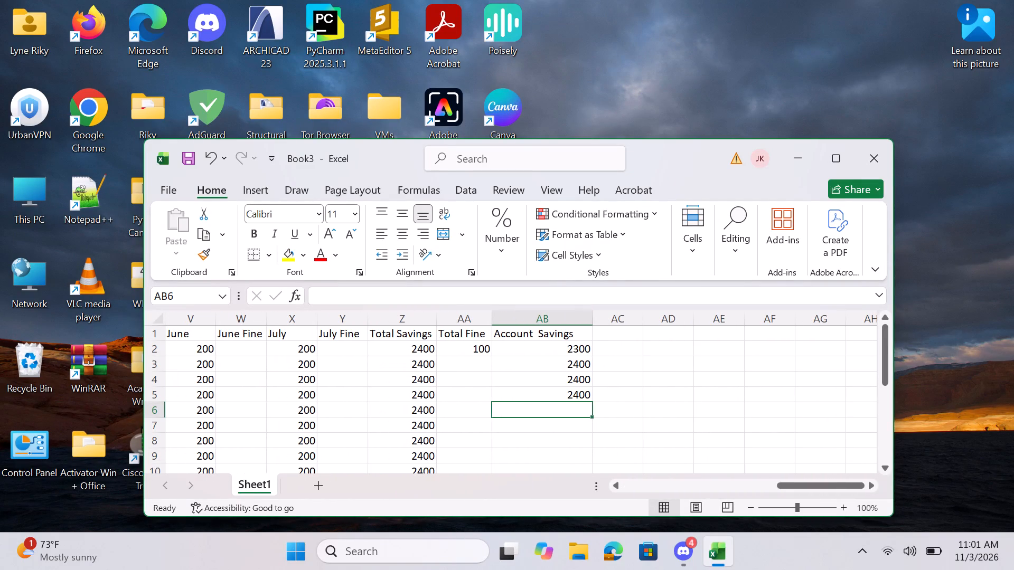
{"action": "left_click", "coordinate": [549, 411]}
{"action": "type", "text": "2400"}
{"action": "key", "text": "Return"}
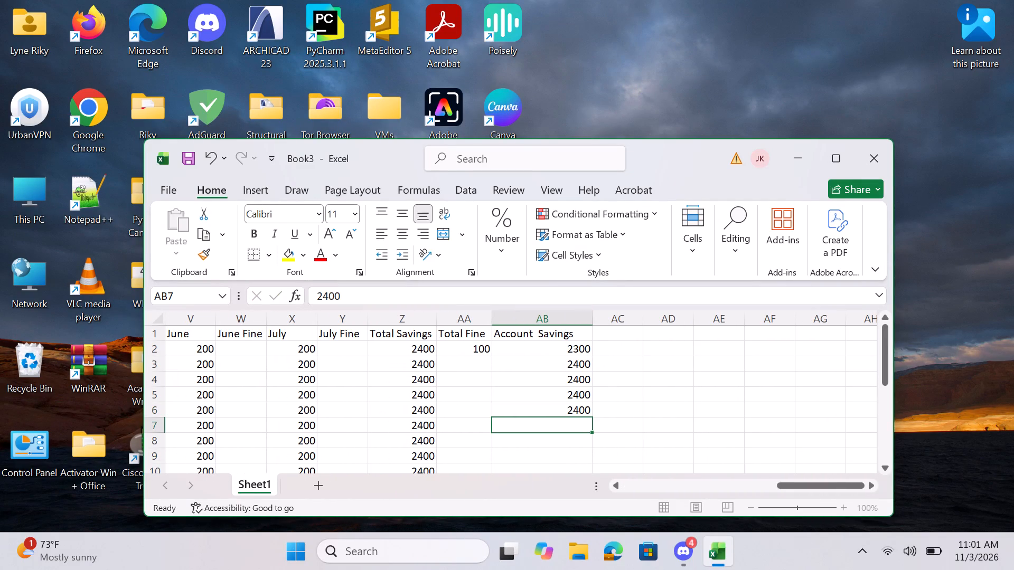
{"action": "type", "text": "2400"}
{"action": "key", "text": "Return"}
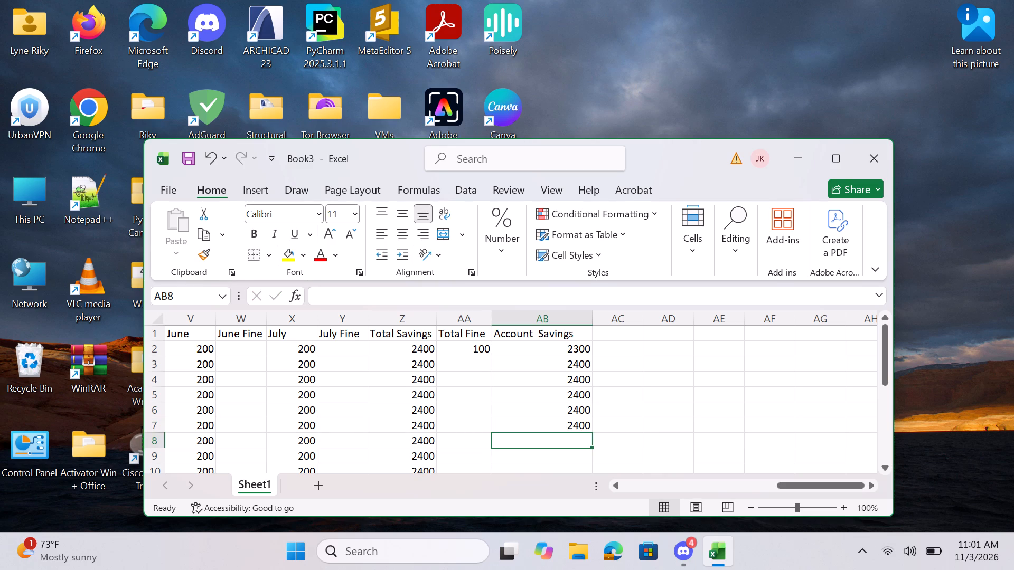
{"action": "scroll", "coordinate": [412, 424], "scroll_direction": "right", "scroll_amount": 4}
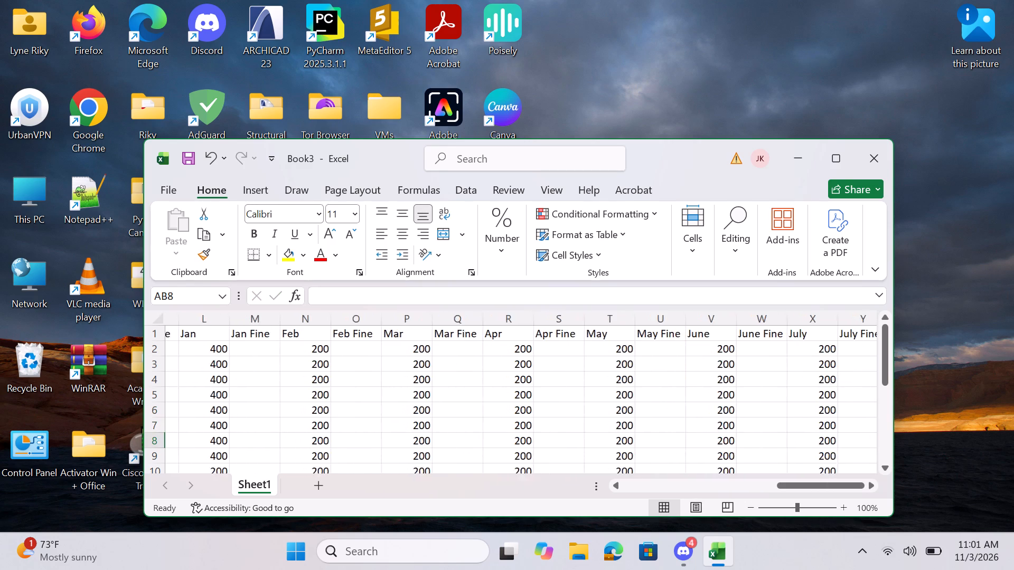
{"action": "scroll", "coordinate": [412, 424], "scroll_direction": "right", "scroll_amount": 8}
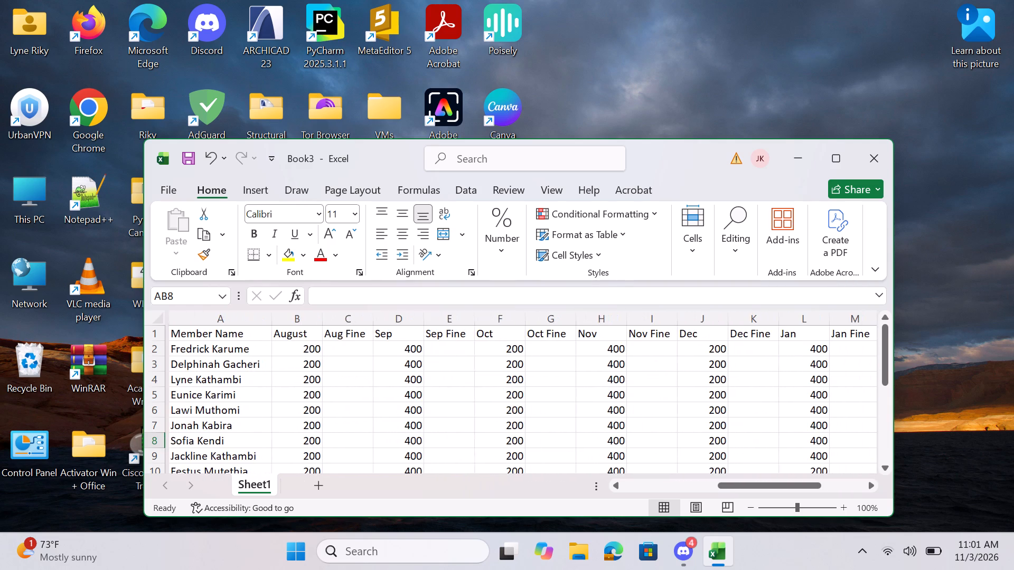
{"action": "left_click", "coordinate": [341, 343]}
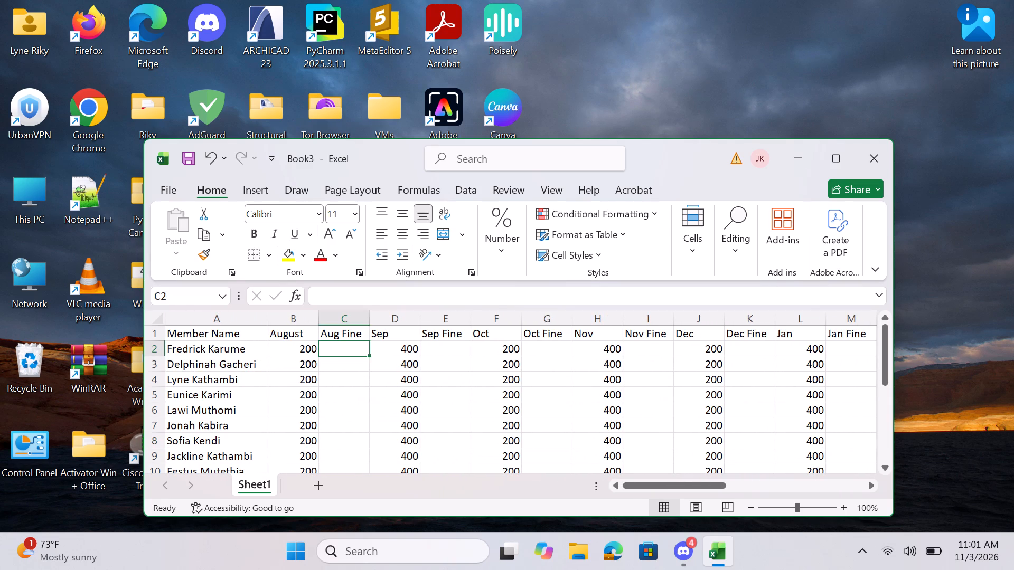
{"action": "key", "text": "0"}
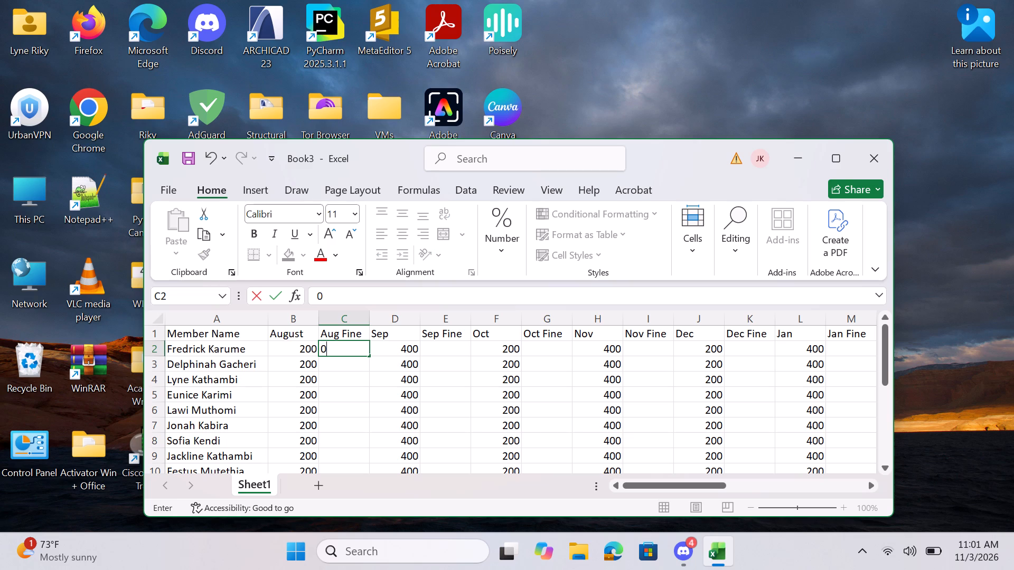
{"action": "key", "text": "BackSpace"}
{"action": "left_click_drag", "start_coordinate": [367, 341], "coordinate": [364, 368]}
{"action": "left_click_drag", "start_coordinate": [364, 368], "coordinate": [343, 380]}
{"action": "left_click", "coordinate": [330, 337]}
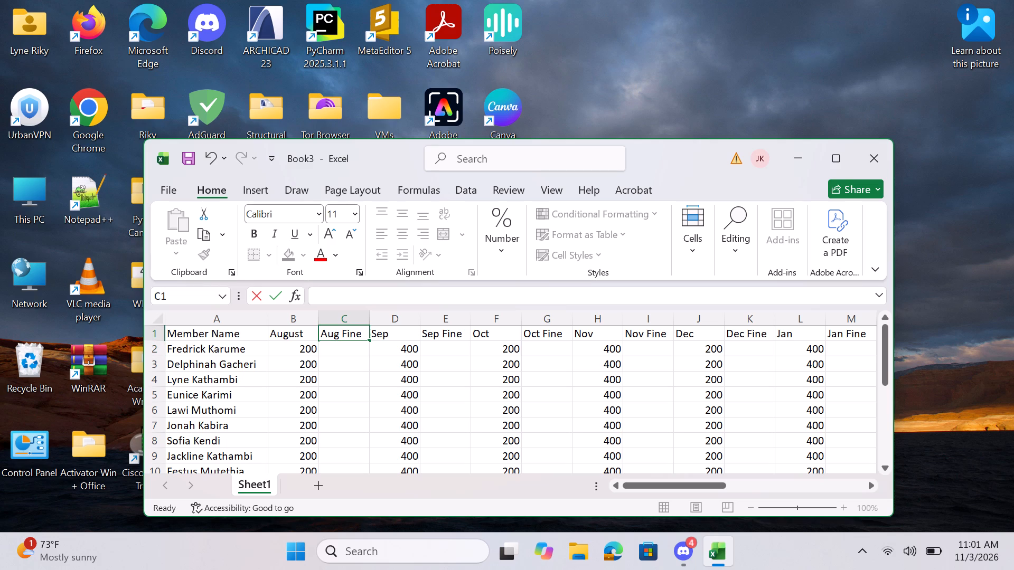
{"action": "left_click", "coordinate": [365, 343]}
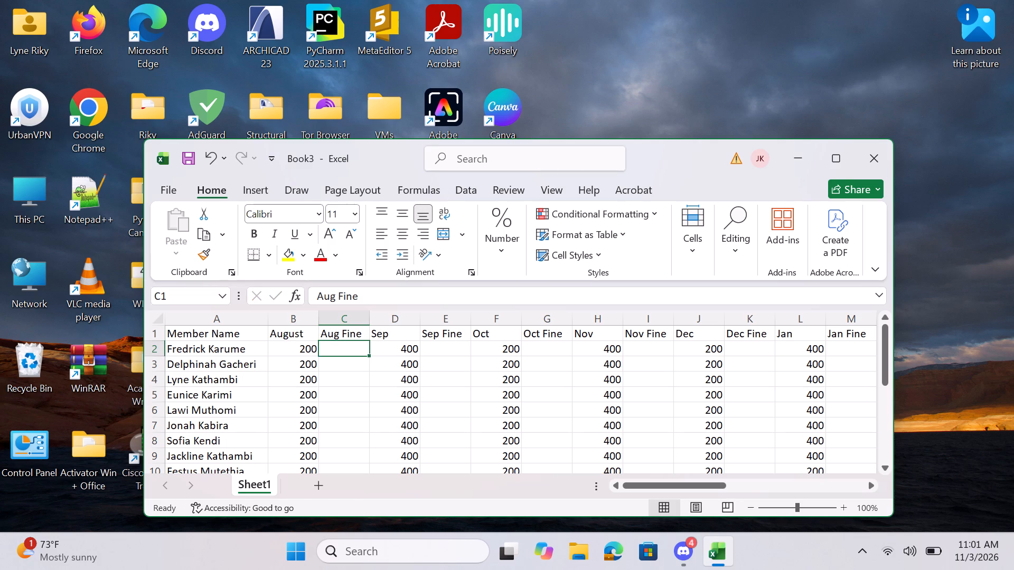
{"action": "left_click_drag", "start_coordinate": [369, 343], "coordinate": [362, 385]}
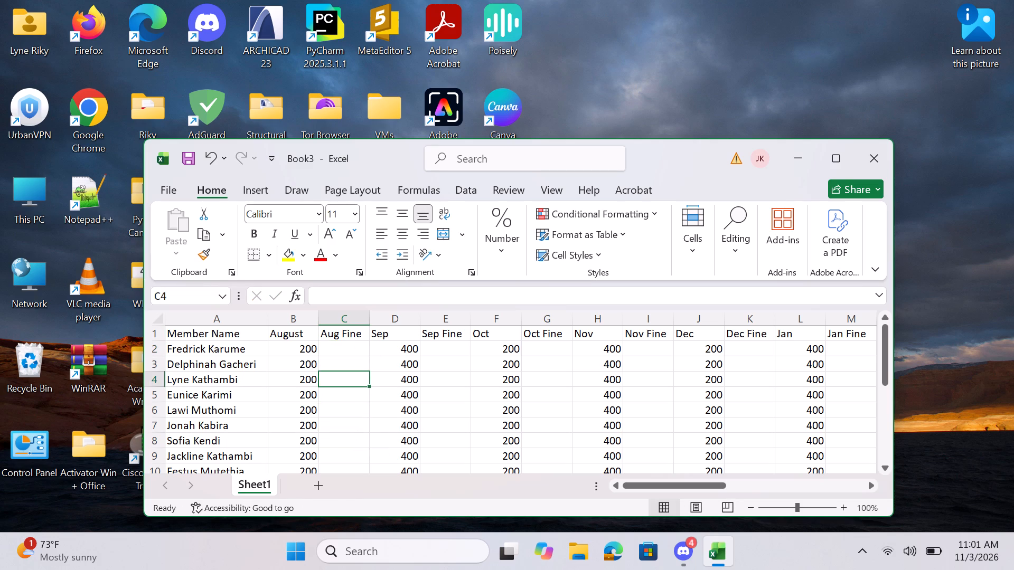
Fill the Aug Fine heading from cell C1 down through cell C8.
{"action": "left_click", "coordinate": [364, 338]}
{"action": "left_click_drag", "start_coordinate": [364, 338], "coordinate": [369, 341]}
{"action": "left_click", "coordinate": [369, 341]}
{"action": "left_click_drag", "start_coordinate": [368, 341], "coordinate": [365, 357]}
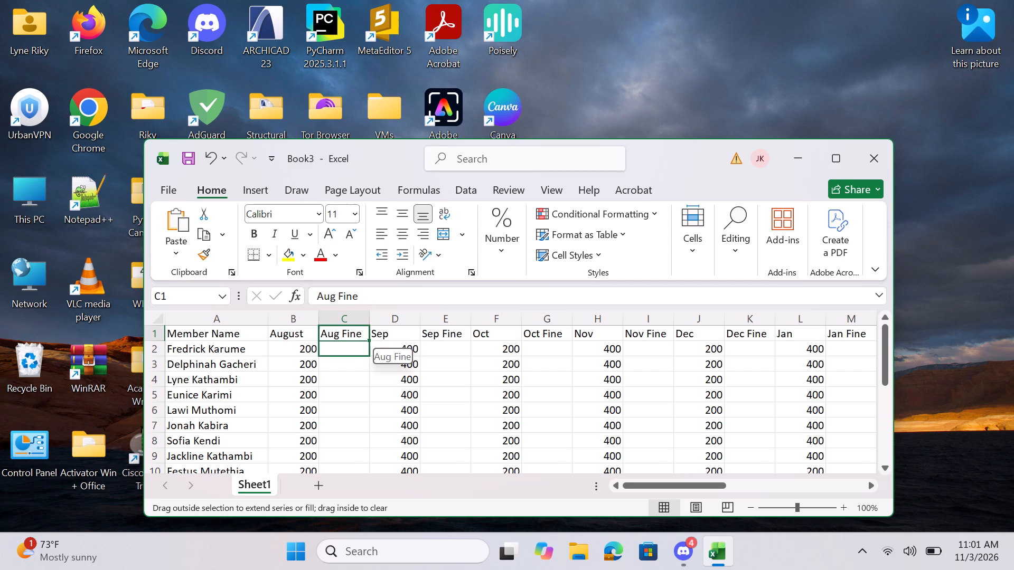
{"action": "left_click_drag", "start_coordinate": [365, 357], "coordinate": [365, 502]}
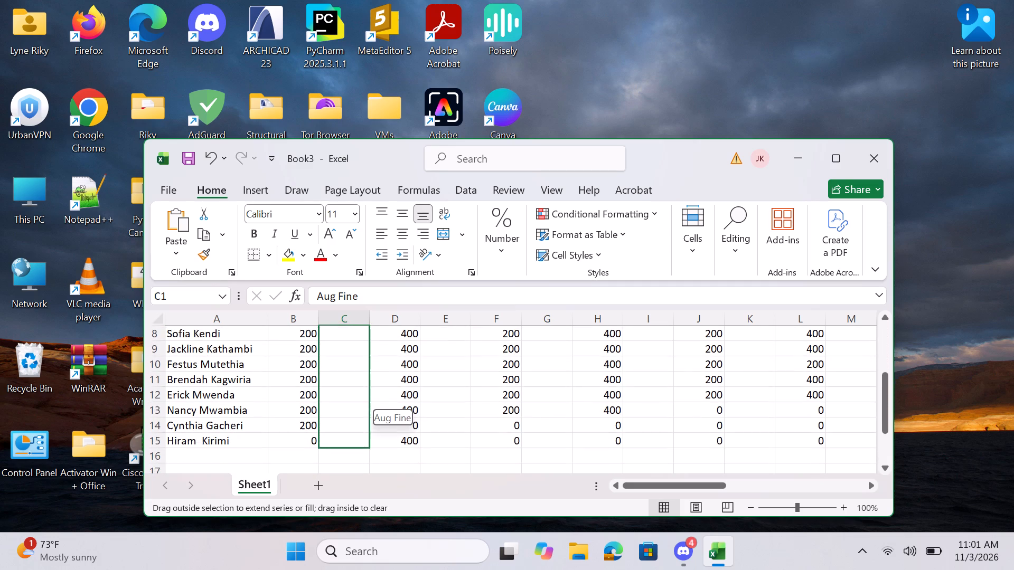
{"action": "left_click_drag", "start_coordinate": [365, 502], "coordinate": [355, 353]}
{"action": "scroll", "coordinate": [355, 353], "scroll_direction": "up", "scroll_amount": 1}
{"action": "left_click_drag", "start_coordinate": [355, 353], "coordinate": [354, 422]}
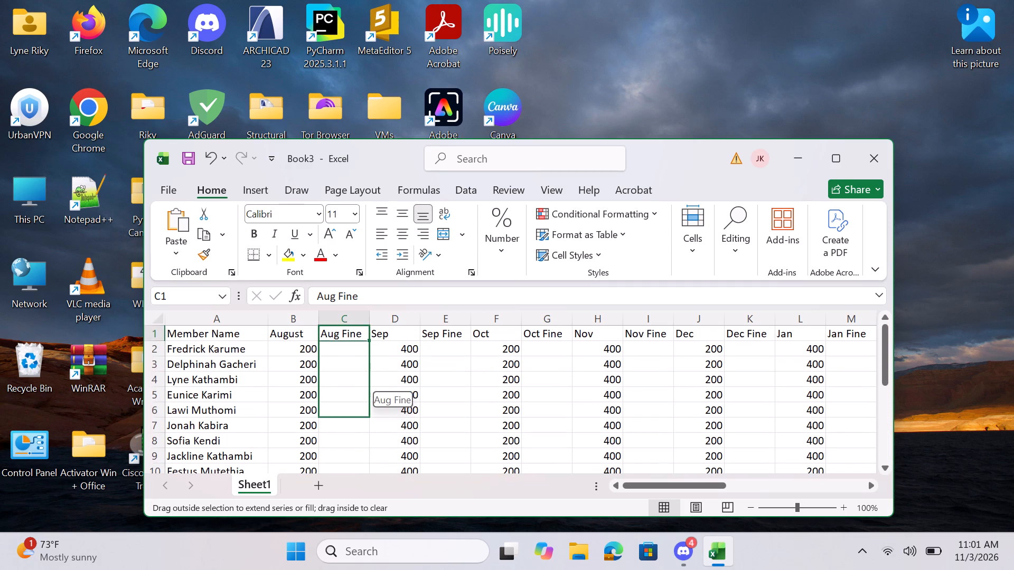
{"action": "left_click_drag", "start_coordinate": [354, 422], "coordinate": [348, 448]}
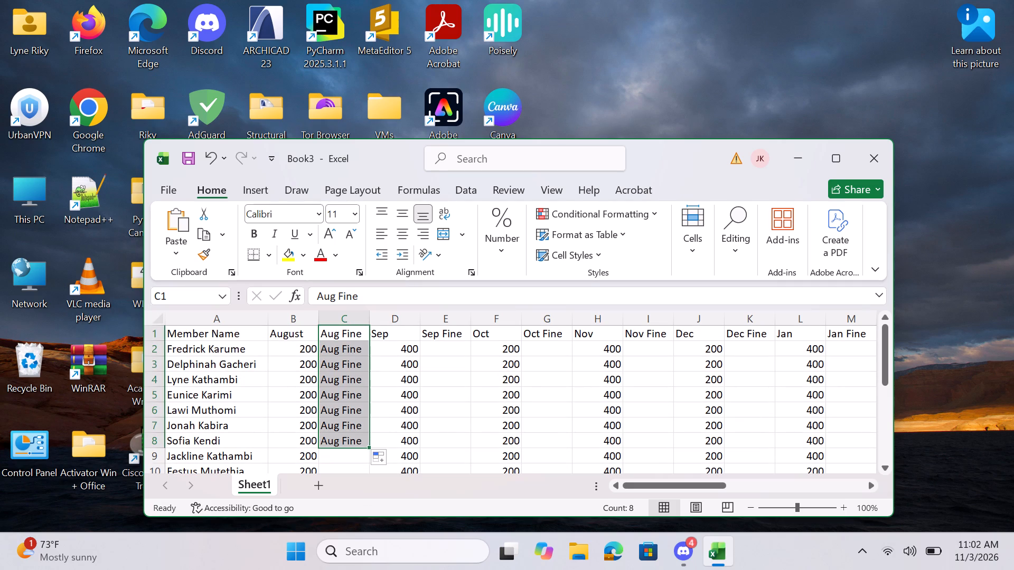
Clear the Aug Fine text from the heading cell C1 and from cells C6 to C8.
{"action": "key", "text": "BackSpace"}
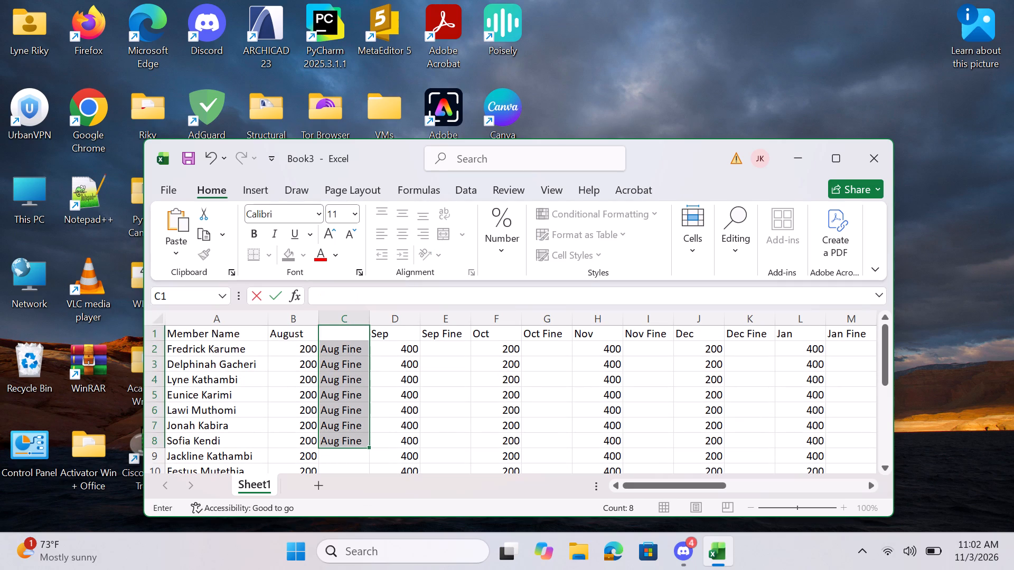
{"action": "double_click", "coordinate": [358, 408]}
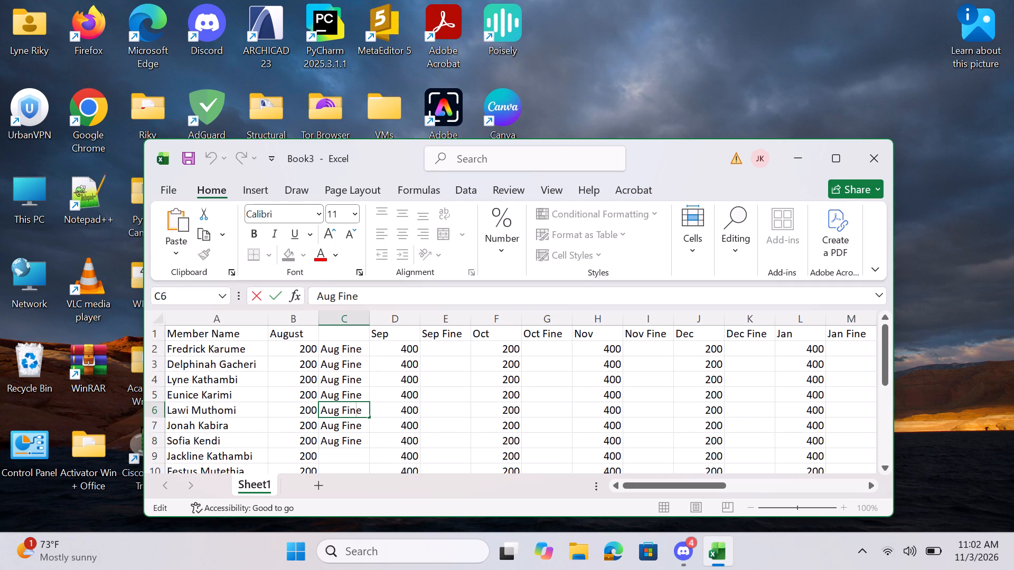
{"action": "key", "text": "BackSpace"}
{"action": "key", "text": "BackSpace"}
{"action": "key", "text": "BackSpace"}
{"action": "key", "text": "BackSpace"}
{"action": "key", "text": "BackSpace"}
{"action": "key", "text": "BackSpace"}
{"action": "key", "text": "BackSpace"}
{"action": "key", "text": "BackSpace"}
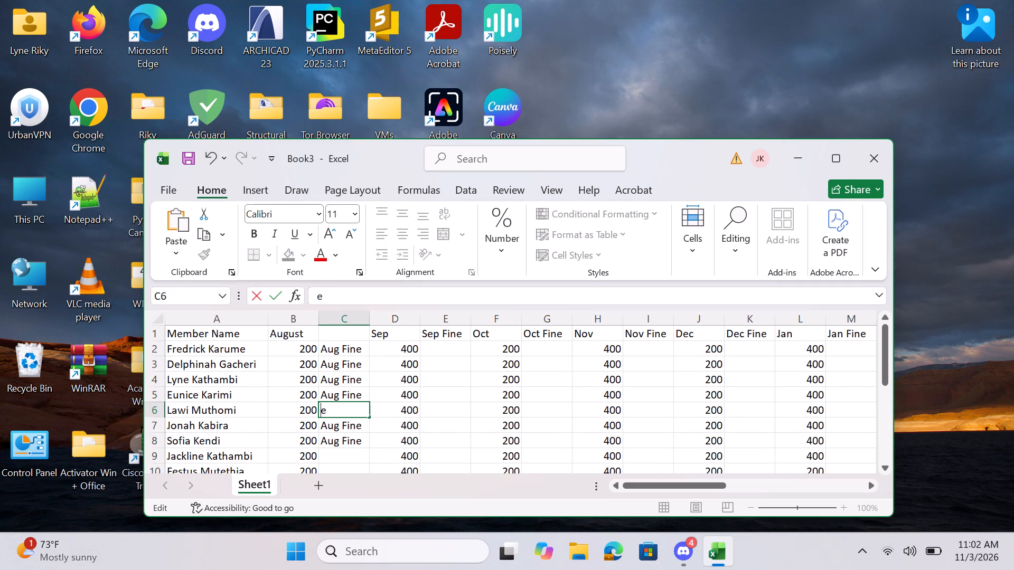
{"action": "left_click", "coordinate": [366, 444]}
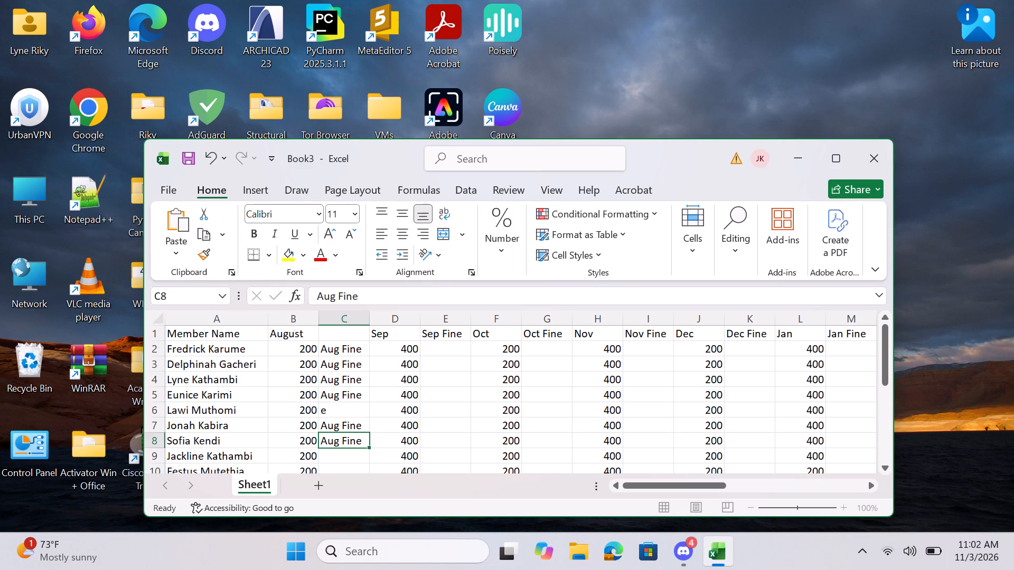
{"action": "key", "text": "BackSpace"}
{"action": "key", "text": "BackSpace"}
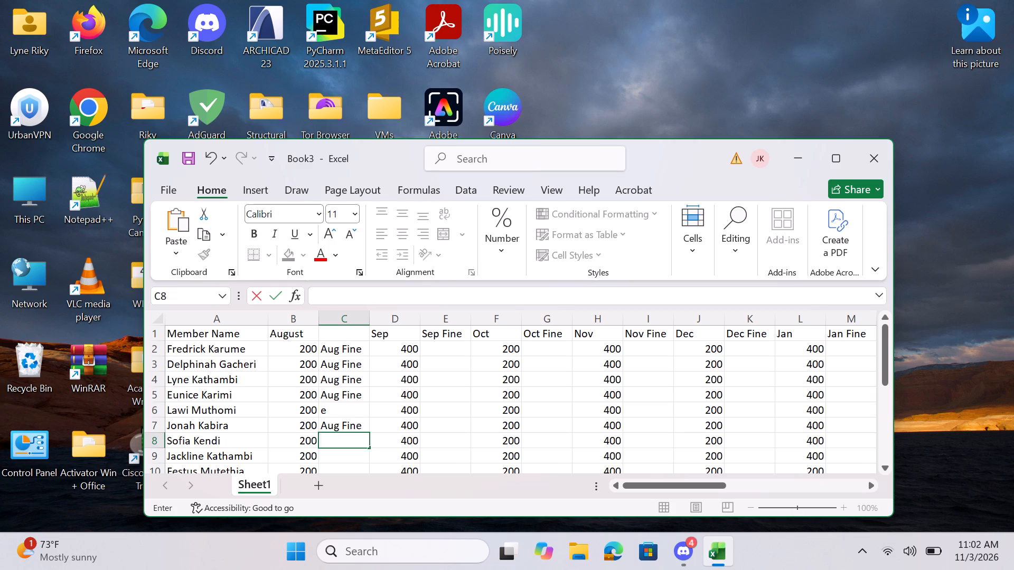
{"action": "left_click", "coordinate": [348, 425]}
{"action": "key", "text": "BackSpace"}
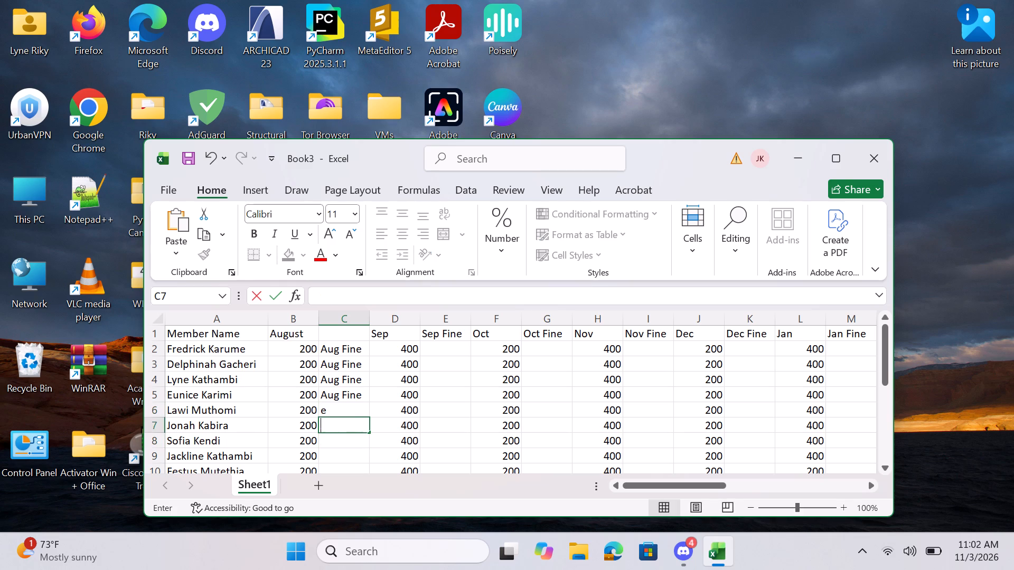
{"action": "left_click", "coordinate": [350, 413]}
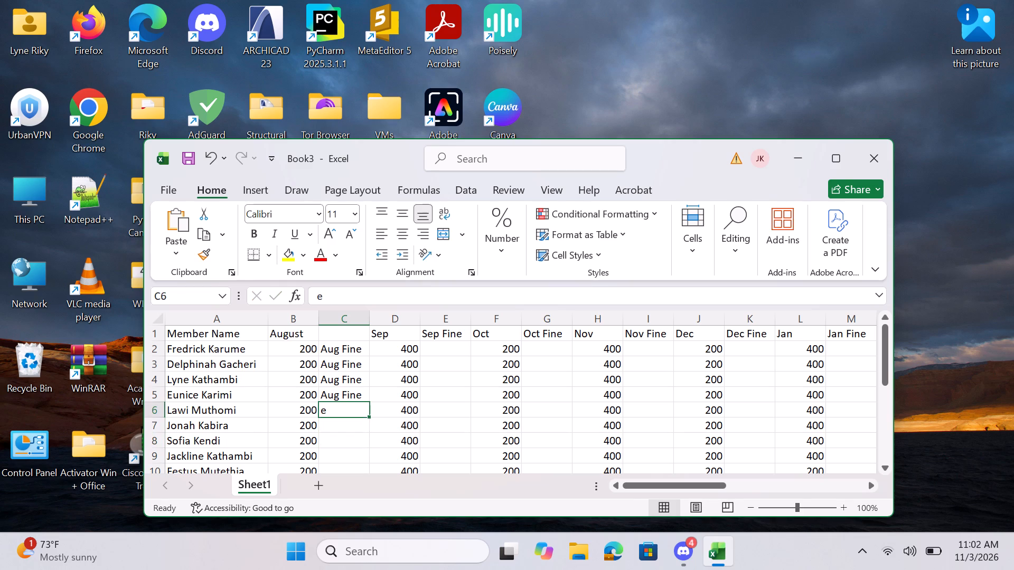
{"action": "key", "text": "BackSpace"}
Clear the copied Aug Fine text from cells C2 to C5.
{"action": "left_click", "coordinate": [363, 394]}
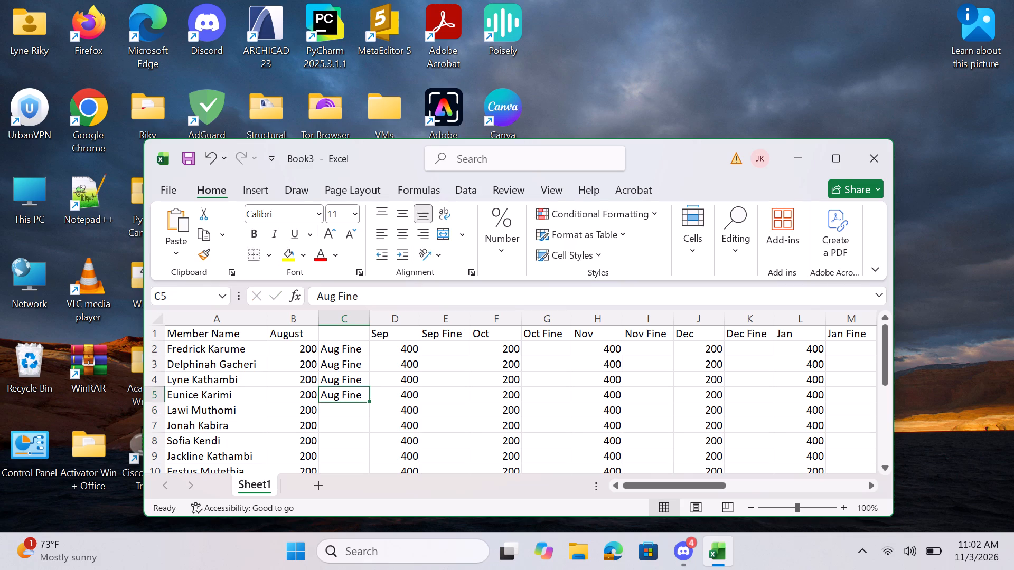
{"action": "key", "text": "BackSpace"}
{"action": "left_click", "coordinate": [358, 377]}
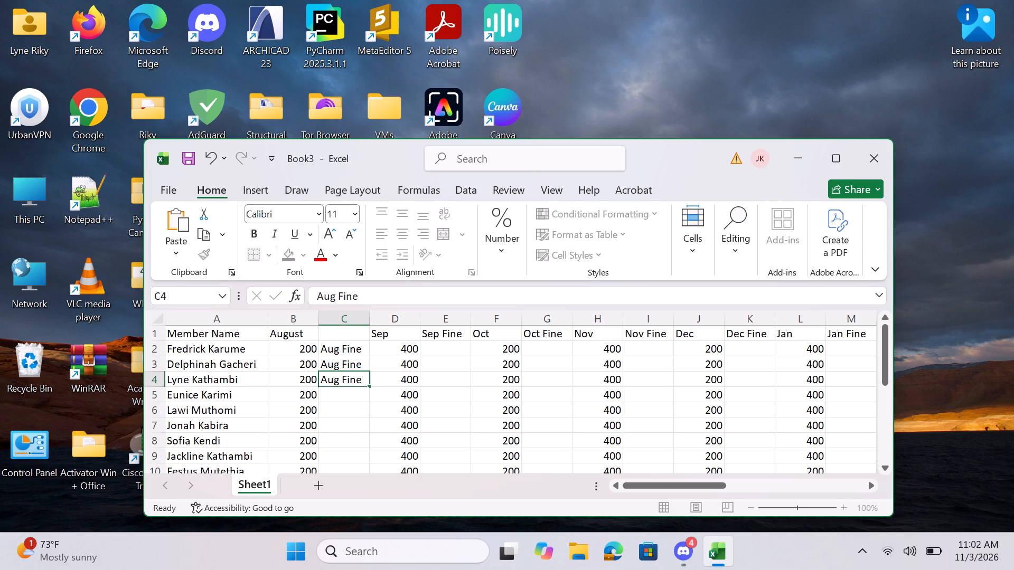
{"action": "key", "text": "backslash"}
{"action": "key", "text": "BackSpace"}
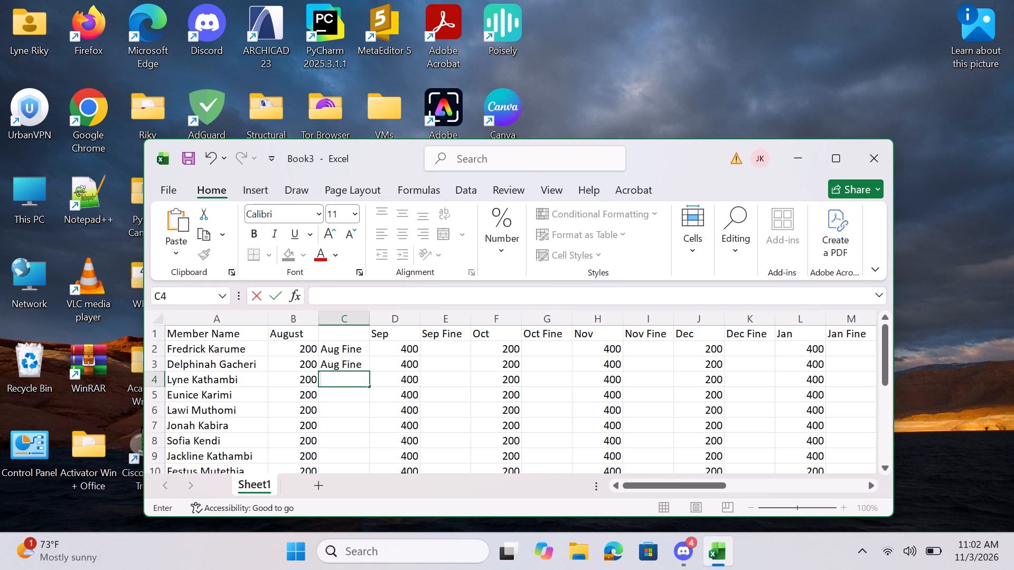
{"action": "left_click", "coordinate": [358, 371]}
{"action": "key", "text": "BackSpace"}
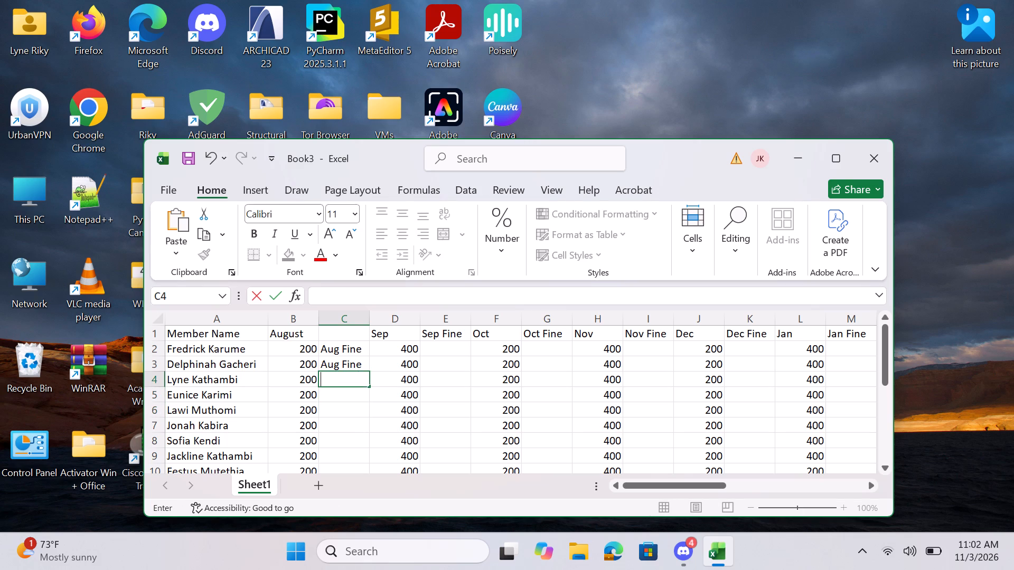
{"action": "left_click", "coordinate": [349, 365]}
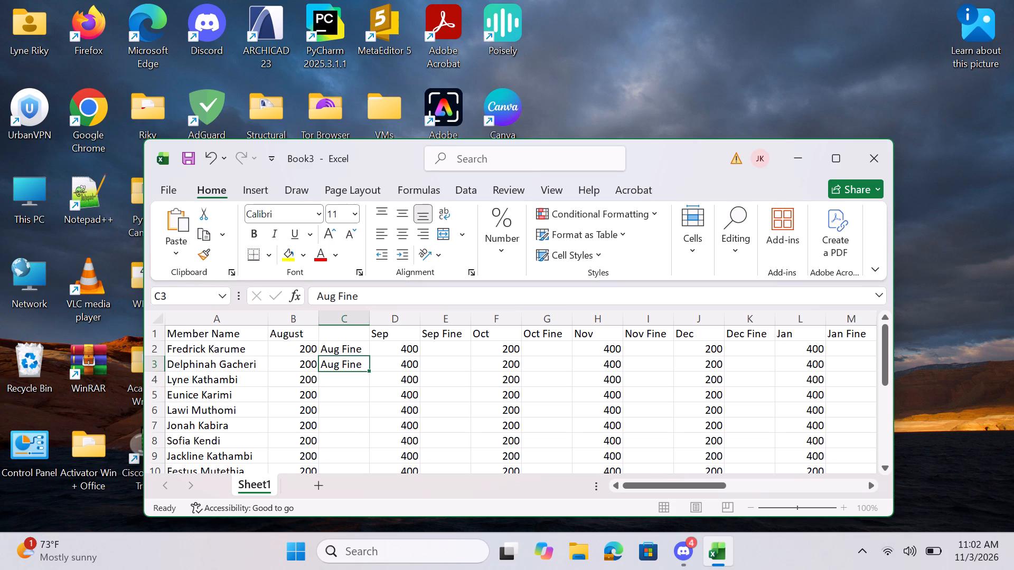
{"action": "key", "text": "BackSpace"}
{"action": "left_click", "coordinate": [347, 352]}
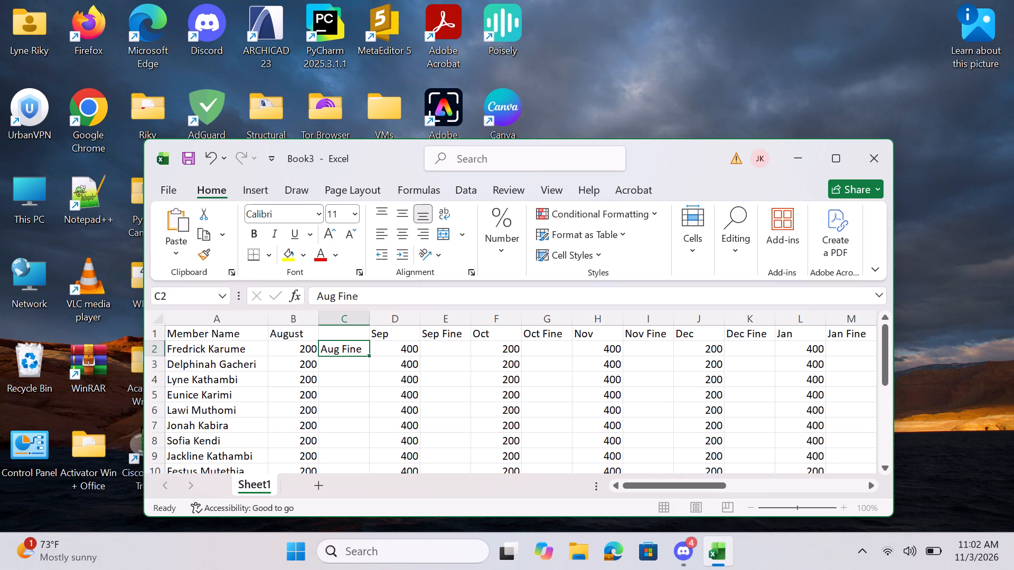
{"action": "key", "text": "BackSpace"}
Enter Aug Fine as the heading in cell C1.
{"action": "left_click", "coordinate": [346, 332]}
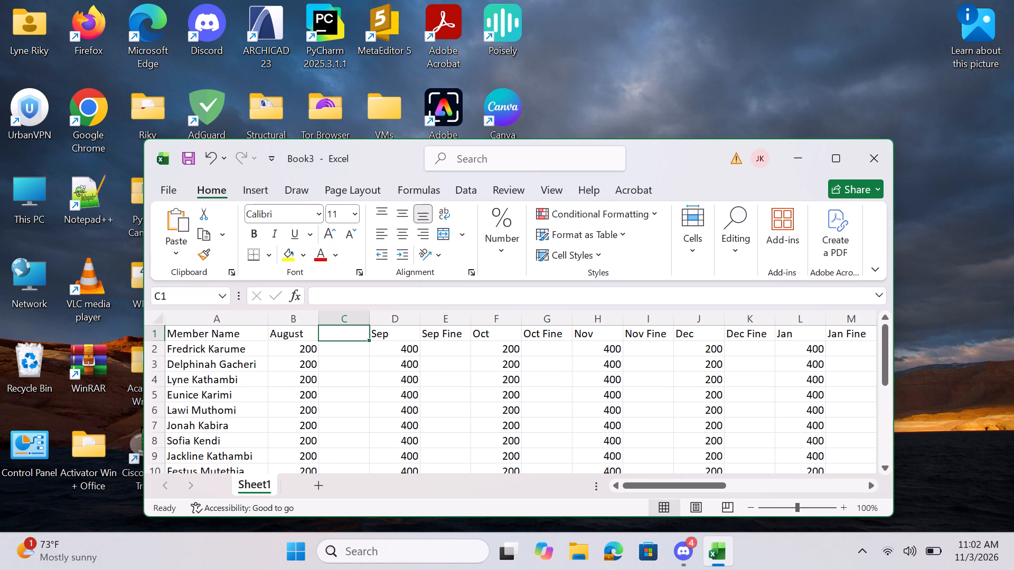
{"action": "key", "text": "a"}
{"action": "key", "text": "BackSpace"}
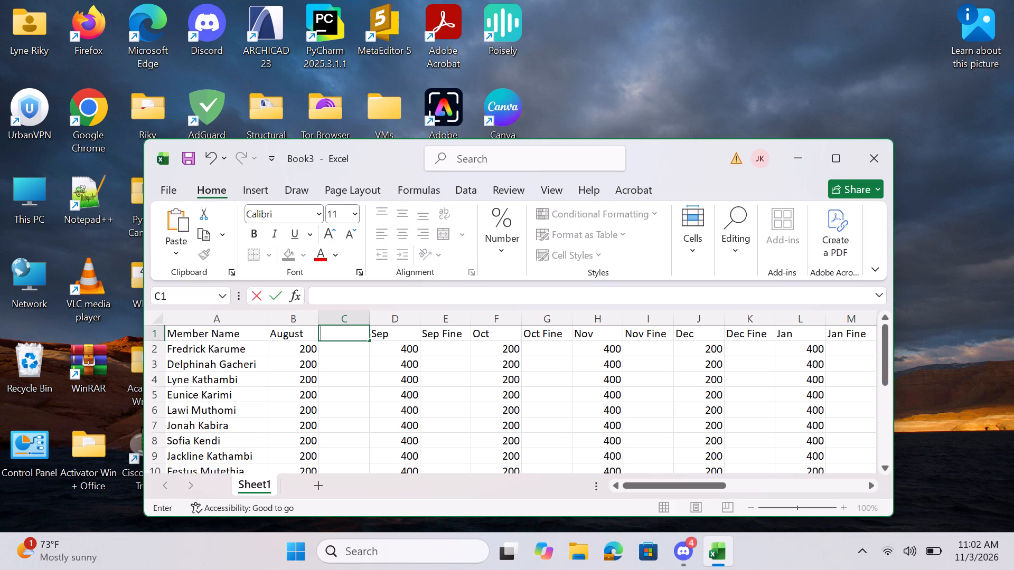
{"action": "key", "text": "a"}
{"action": "type", "text": "UG"}
{"action": "key", "text": "space"}
{"action": "key", "text": "BackSpace"}
{"action": "key", "text": "BackSpace"}
{"action": "key", "text": "BackSpace"}
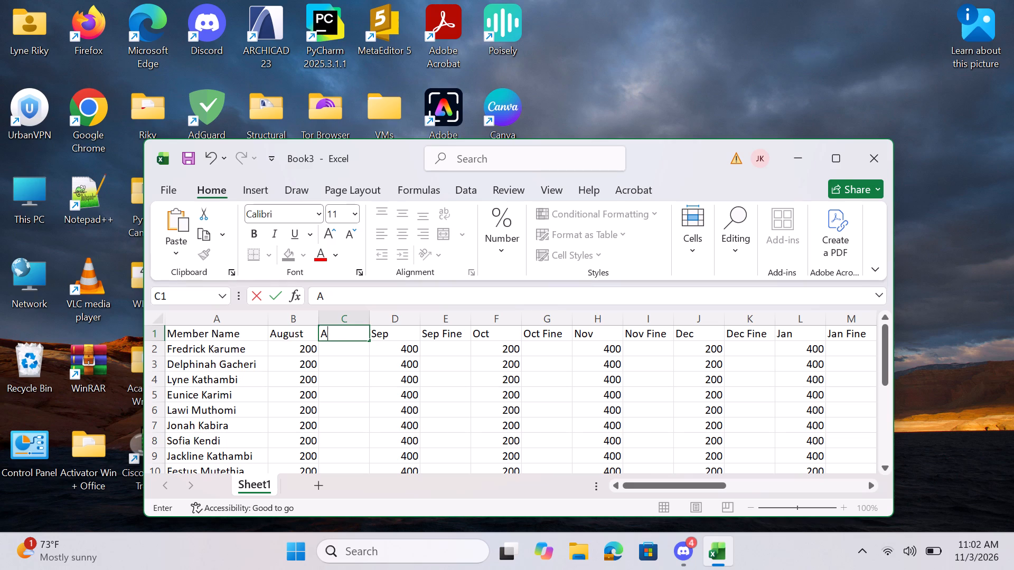
{"action": "key", "text": "u"}
{"action": "type", "text": "g"}
{"action": "key", "text": "space"}
{"action": "key", "text": "f"}
{"action": "type", "text": "ine"}
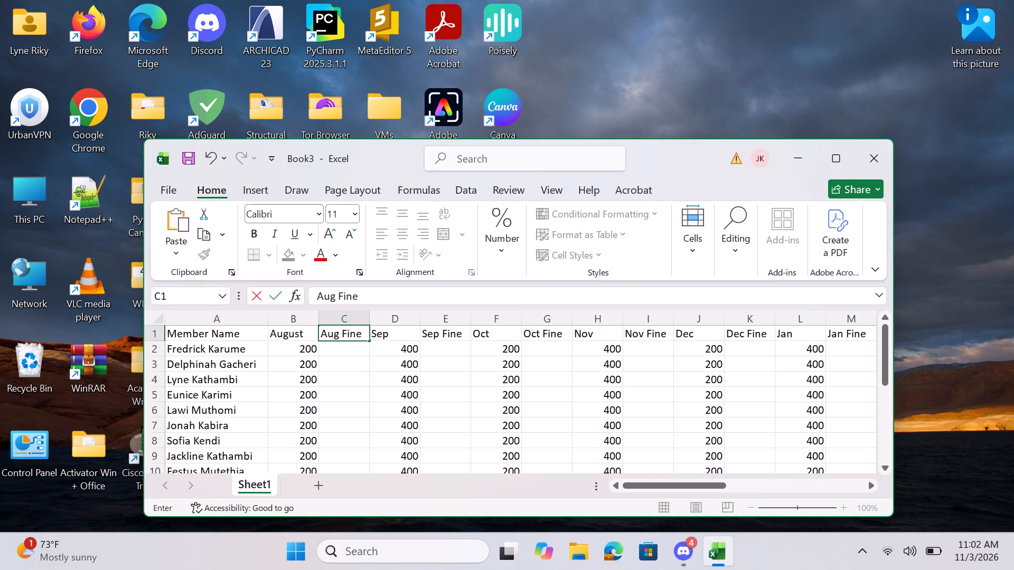
Enter 0 as the Aug Fine in cell C2 and fill it down through cell C15 for all members.
{"action": "left_click", "coordinate": [336, 348]}
{"action": "key", "text": "0"}
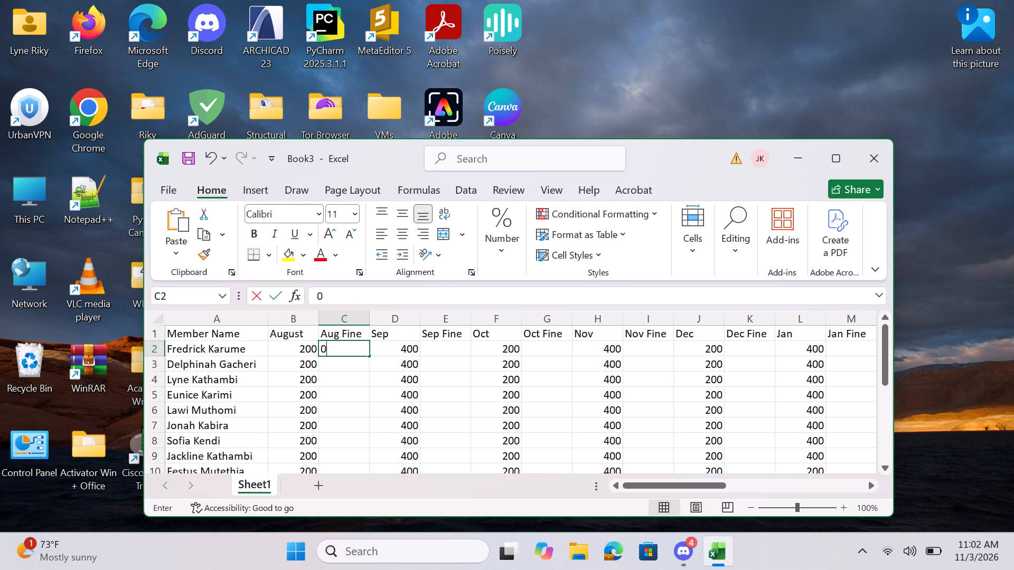
{"action": "left_click", "coordinate": [368, 356]}
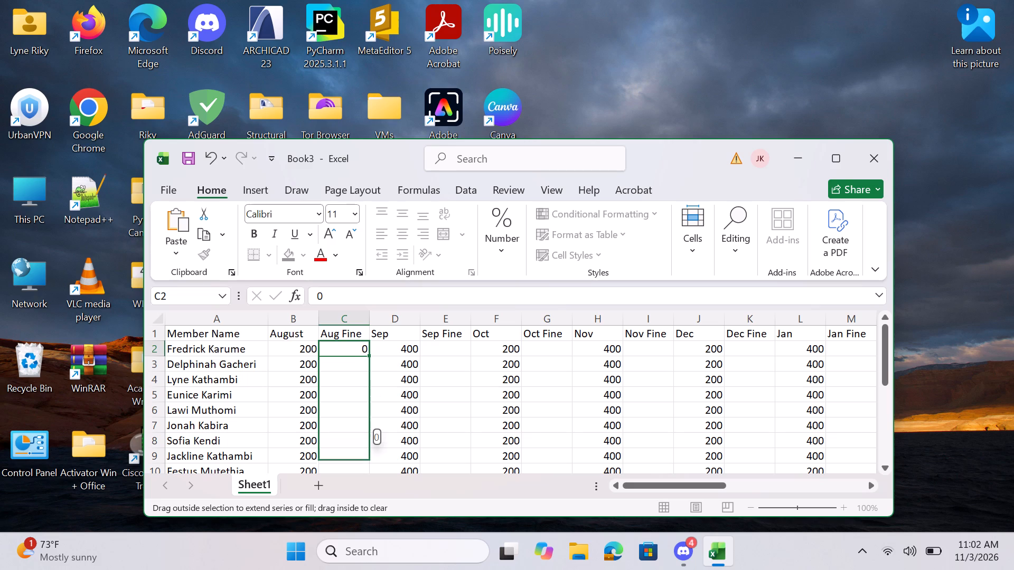
{"action": "scroll", "coordinate": [364, 468], "scroll_direction": "down", "scroll_amount": 1}
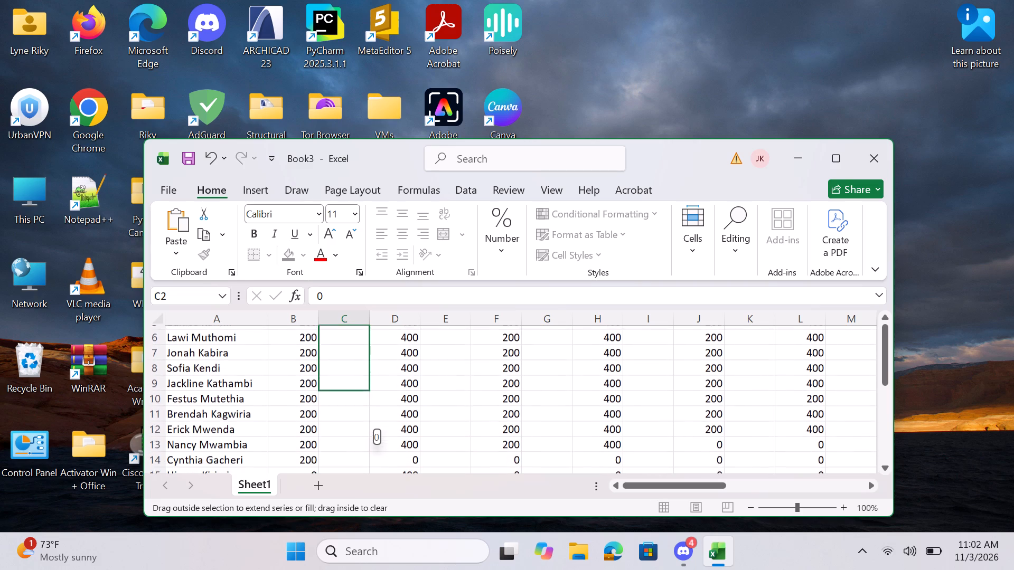
{"action": "scroll", "coordinate": [364, 468], "scroll_direction": "down", "scroll_amount": 1}
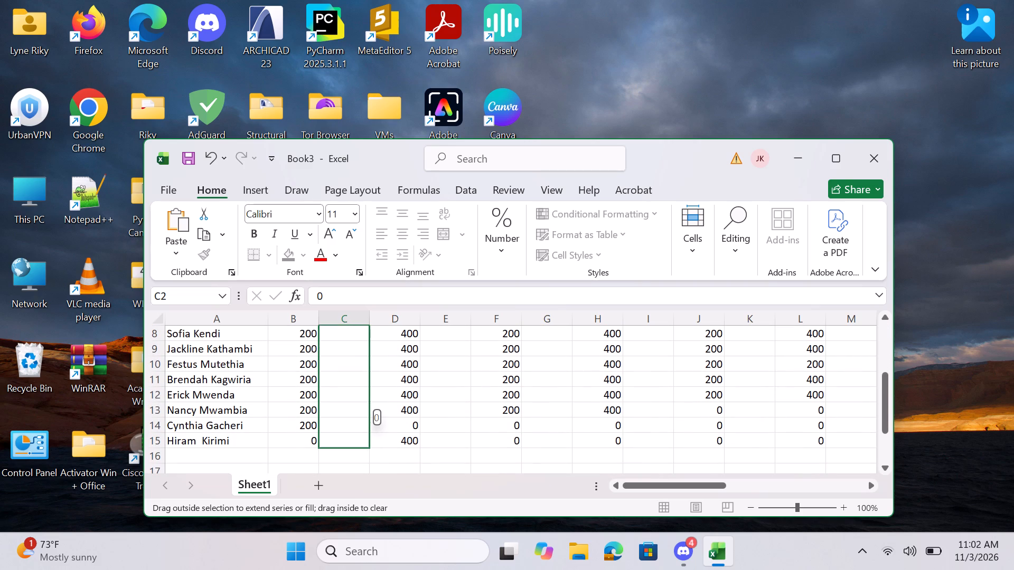
{"action": "triple_click", "coordinate": [362, 451]}
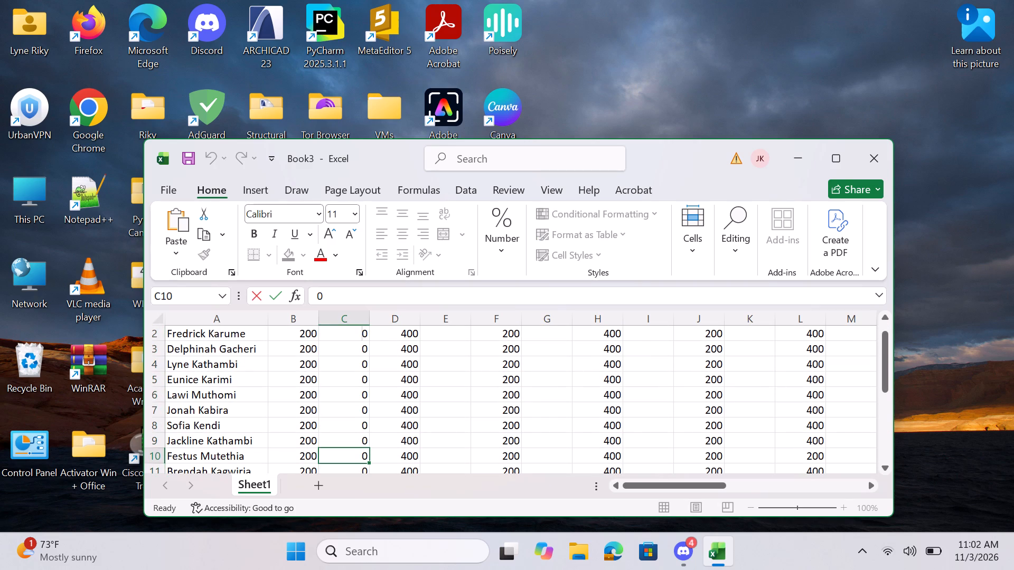
{"action": "scroll", "coordinate": [375, 424], "scroll_direction": "up", "scroll_amount": 1}
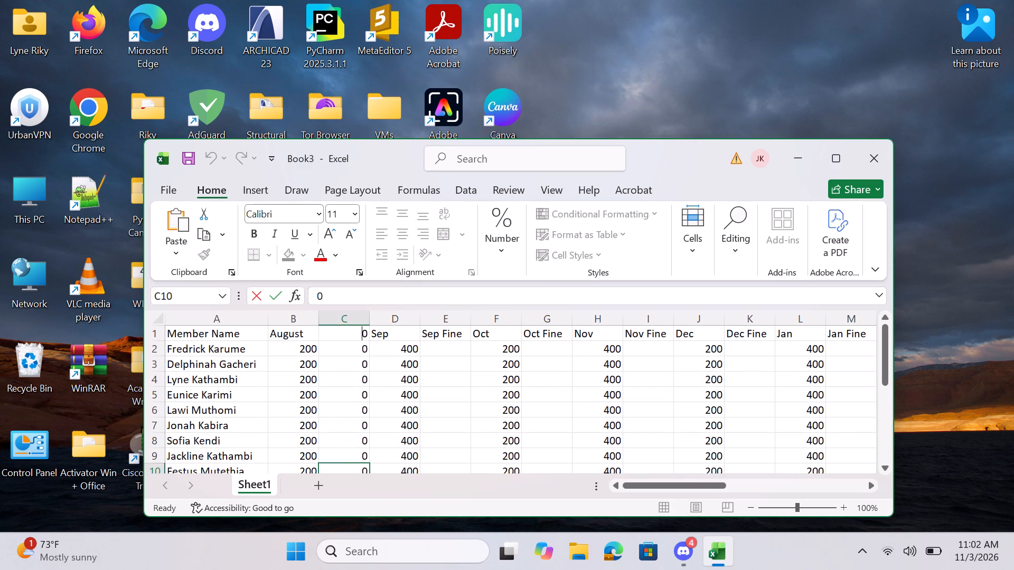
{"action": "left_click", "coordinate": [453, 353]}
Review the member rows down to row 15 and the columns across to Account Savings in column AB.
{"action": "scroll", "coordinate": [343, 442], "scroll_direction": "down", "scroll_amount": 2}
{"action": "scroll", "coordinate": [343, 442], "scroll_direction": "up", "scroll_amount": 2}
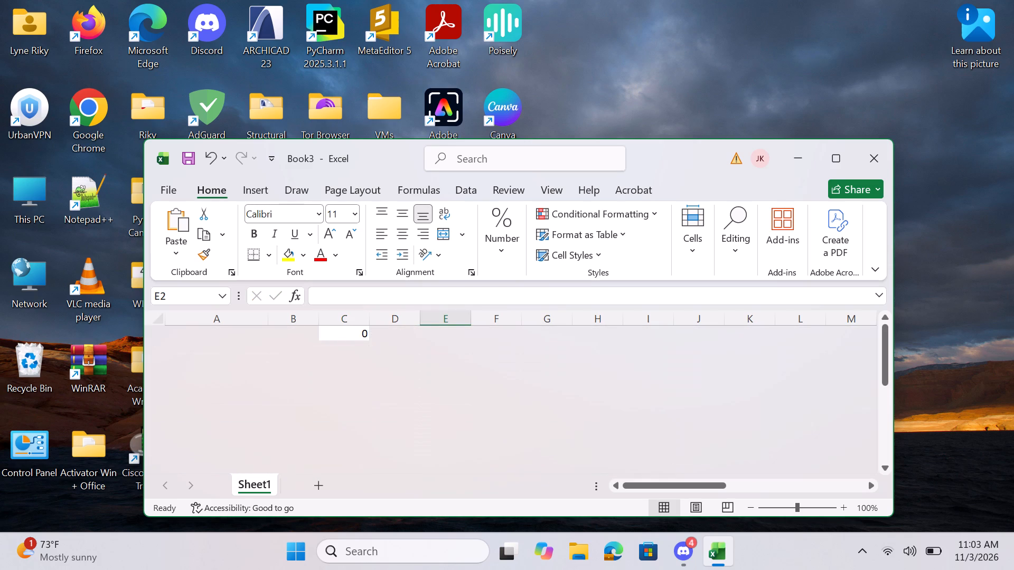
{"action": "scroll", "coordinate": [343, 442], "scroll_direction": "up", "scroll_amount": 3}
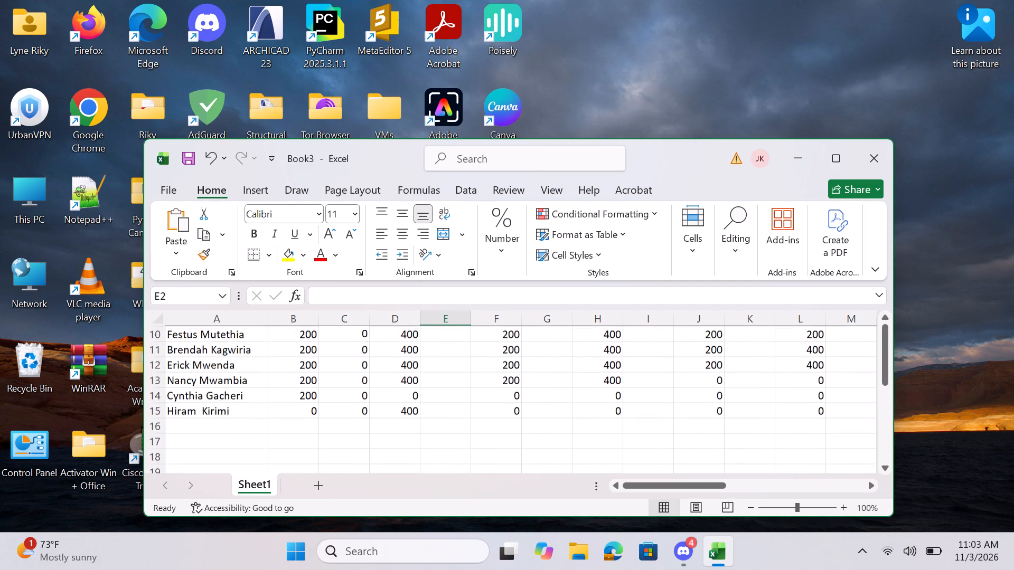
{"action": "scroll", "coordinate": [343, 442], "scroll_direction": "up", "scroll_amount": 2}
{"action": "scroll", "coordinate": [460, 440], "scroll_direction": "left", "scroll_amount": 2}
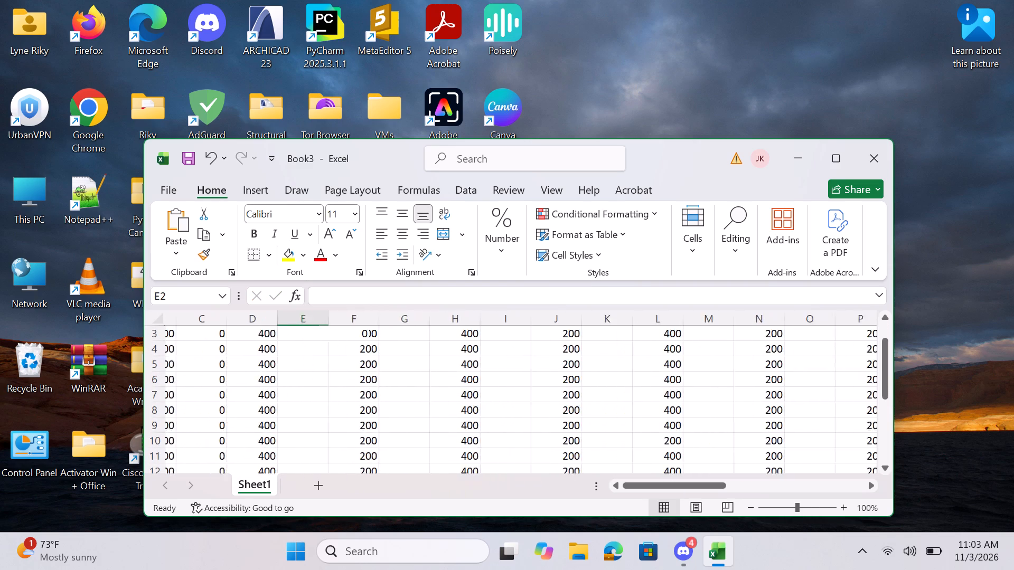
{"action": "scroll", "coordinate": [460, 440], "scroll_direction": "left", "scroll_amount": 6}
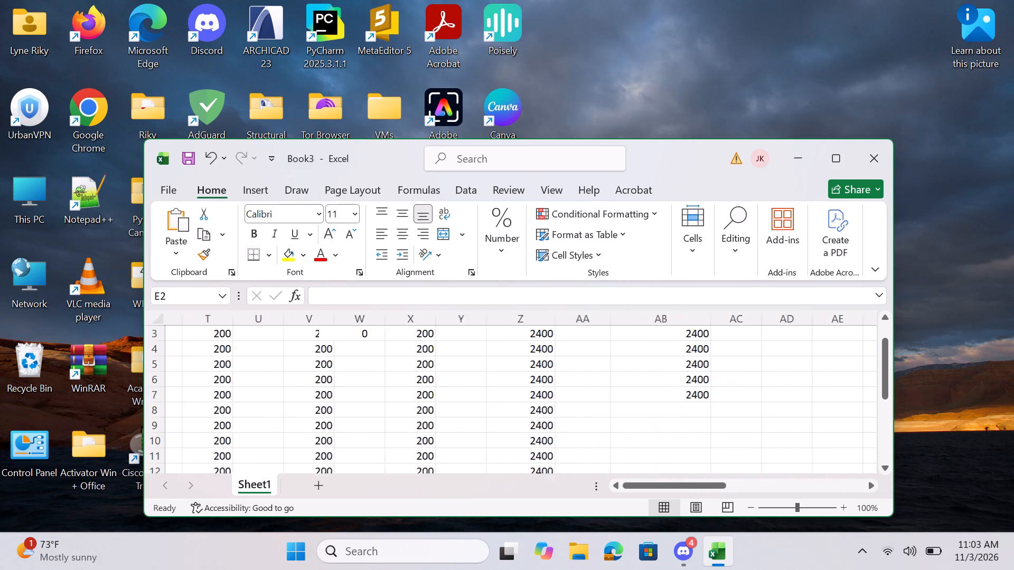
{"action": "scroll", "coordinate": [460, 440], "scroll_direction": "left", "scroll_amount": 1}
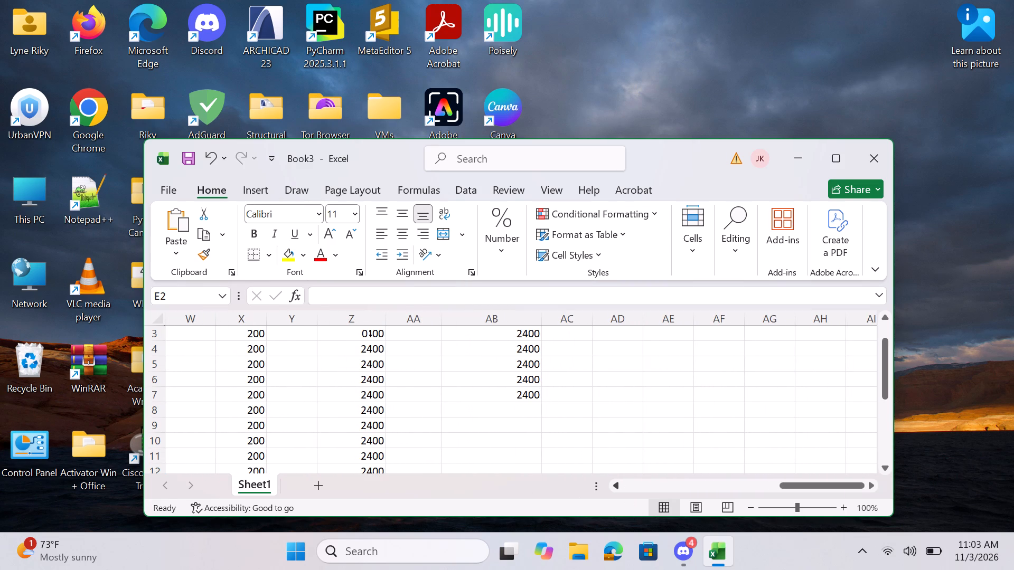
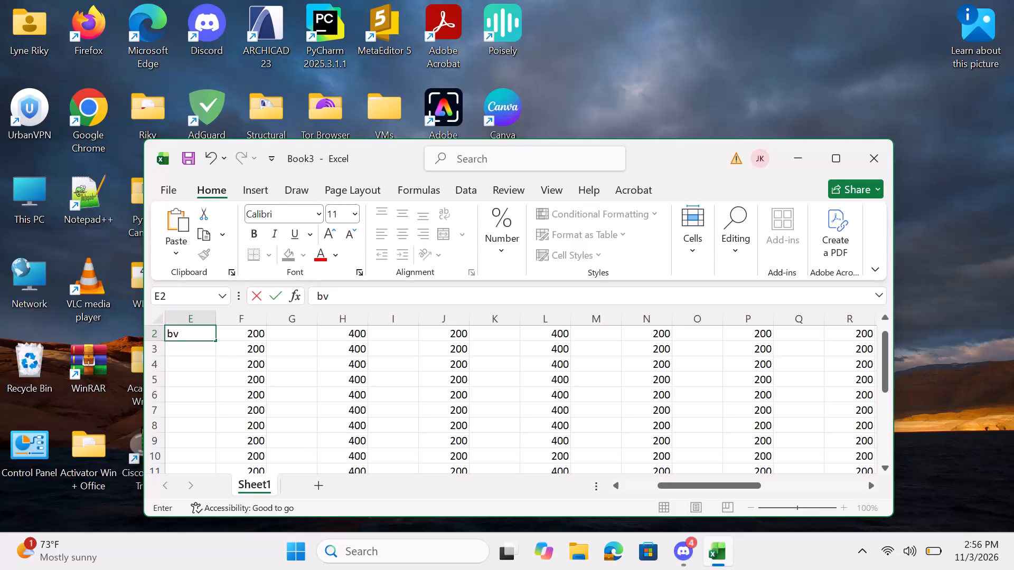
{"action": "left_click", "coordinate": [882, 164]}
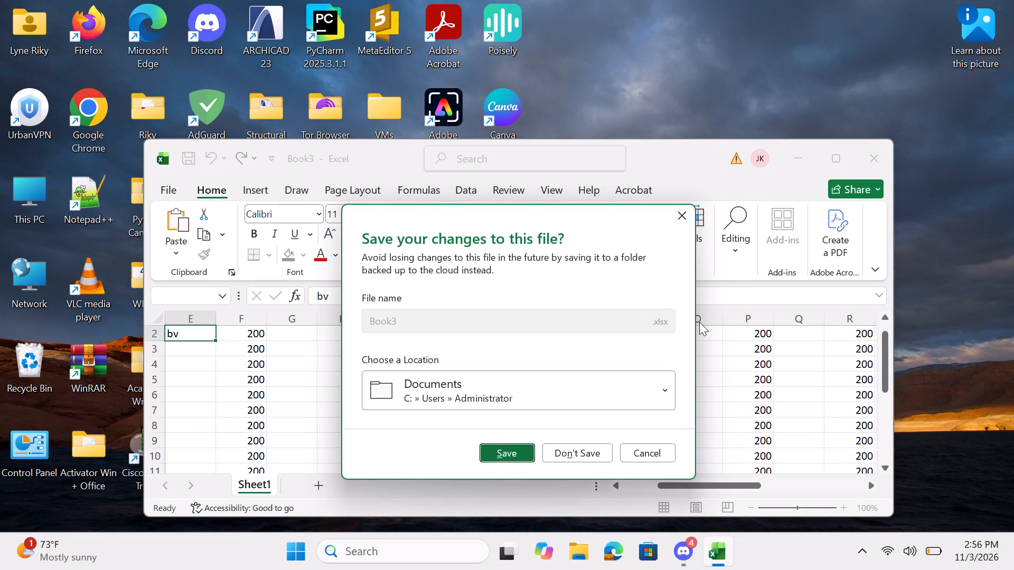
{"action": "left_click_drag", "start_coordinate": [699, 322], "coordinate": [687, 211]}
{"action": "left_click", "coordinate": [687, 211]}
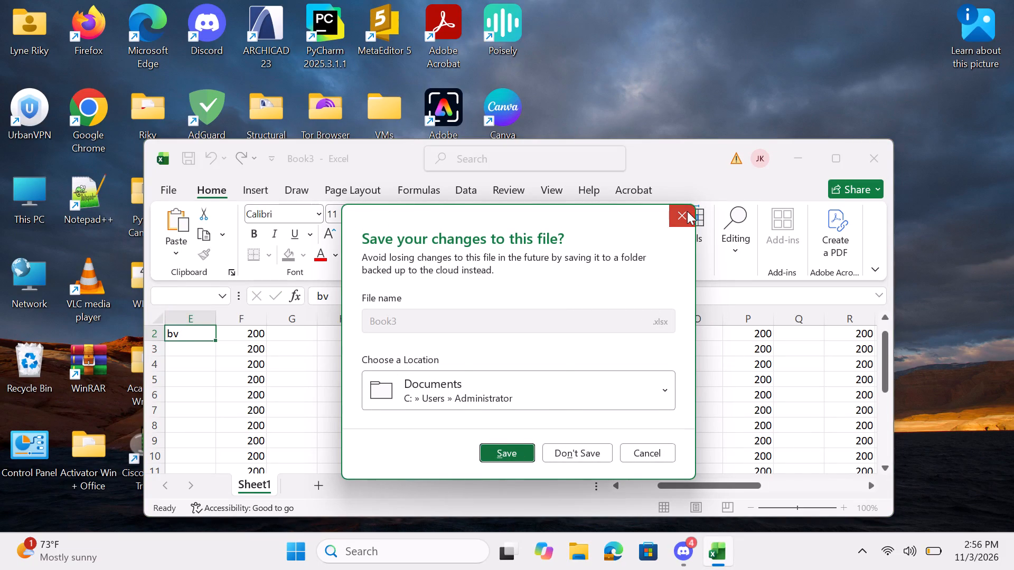
Save the changes to the Book3 workbook.
{"action": "left_click", "coordinate": [185, 160]}
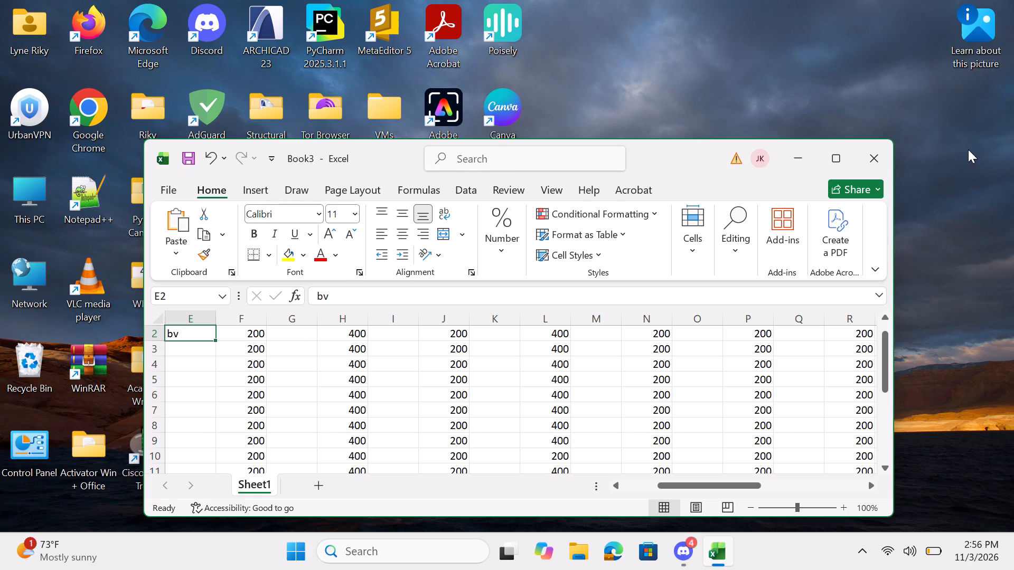
Close the Book3 workbook and exit Excel to return to the desktop.
{"action": "left_click", "coordinate": [968, 149]}
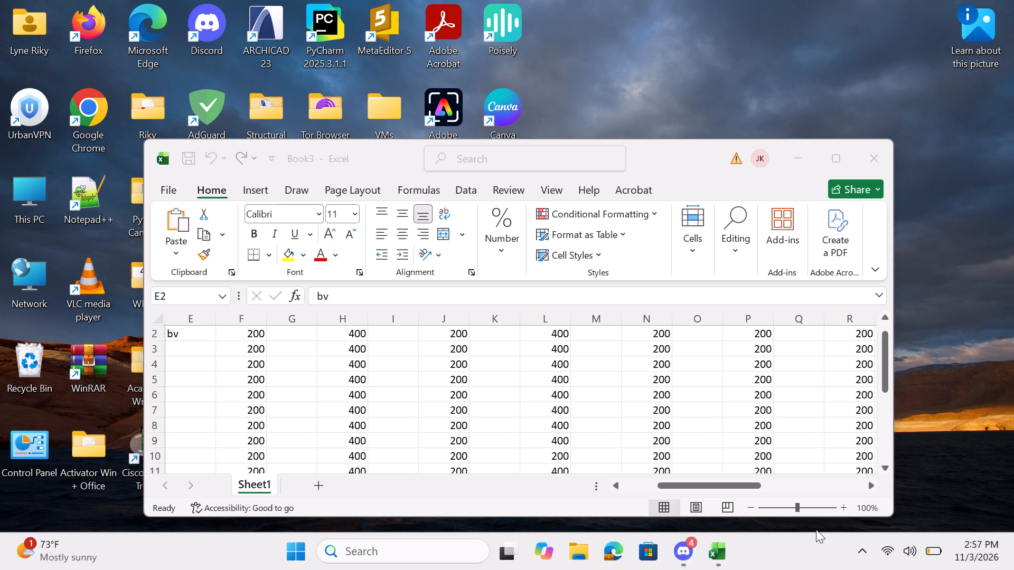
{"action": "left_click", "coordinate": [869, 158]}
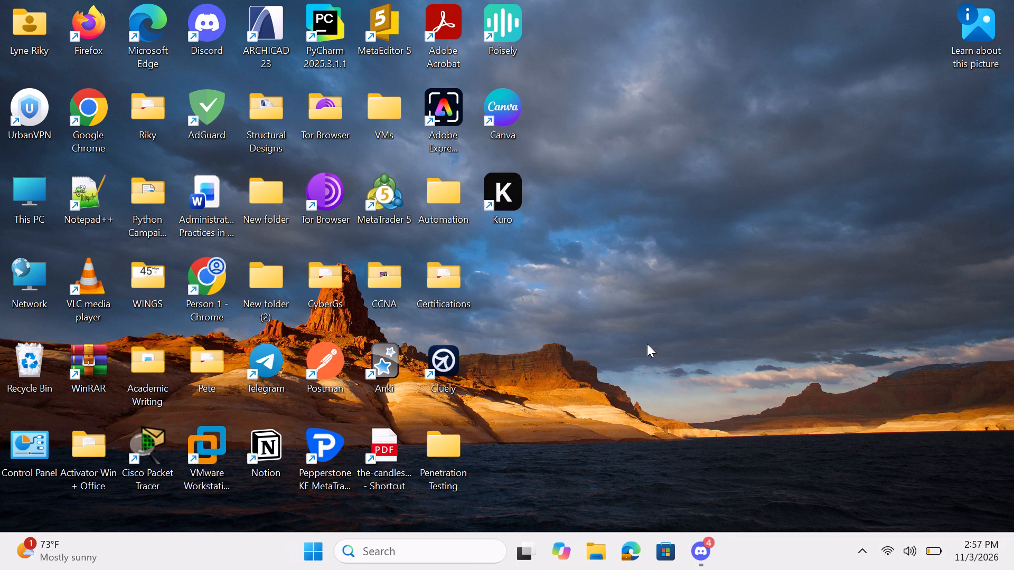
Launch Kuro from its desktop shortcut.
{"action": "double_click", "coordinate": [500, 193]}
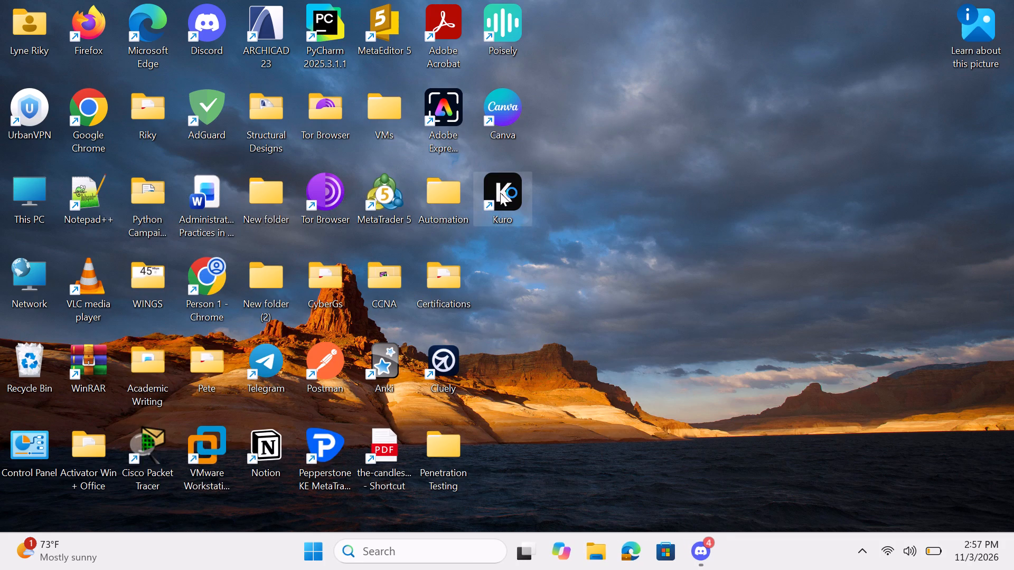